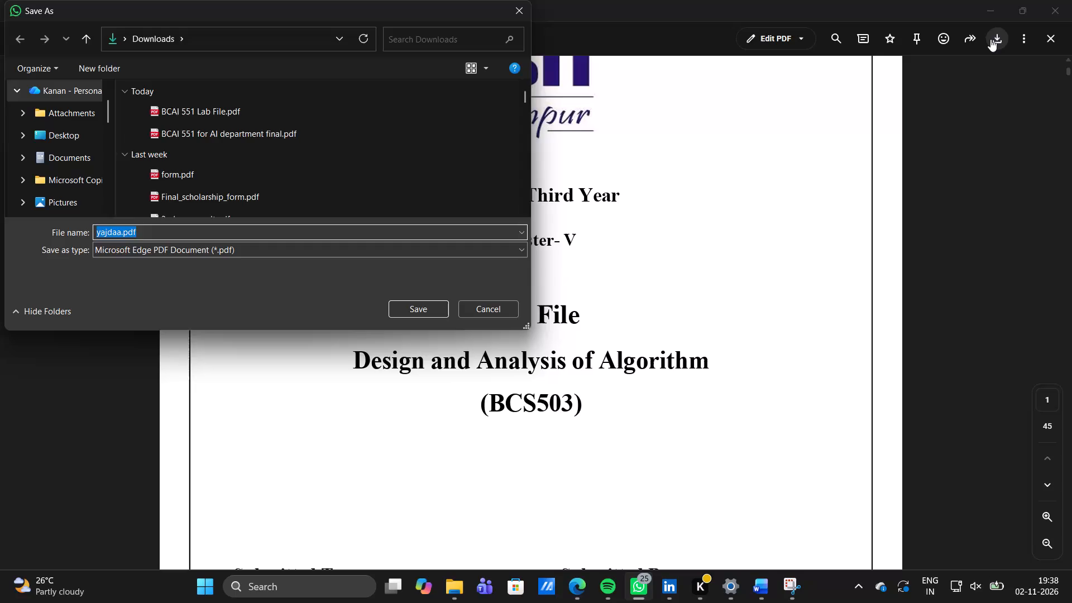
Name the Design and Analysis of Algorithm PDF "DAA FILE" for saving in the Downloads folder.
{"action": "key", "text": "BackSpace"}
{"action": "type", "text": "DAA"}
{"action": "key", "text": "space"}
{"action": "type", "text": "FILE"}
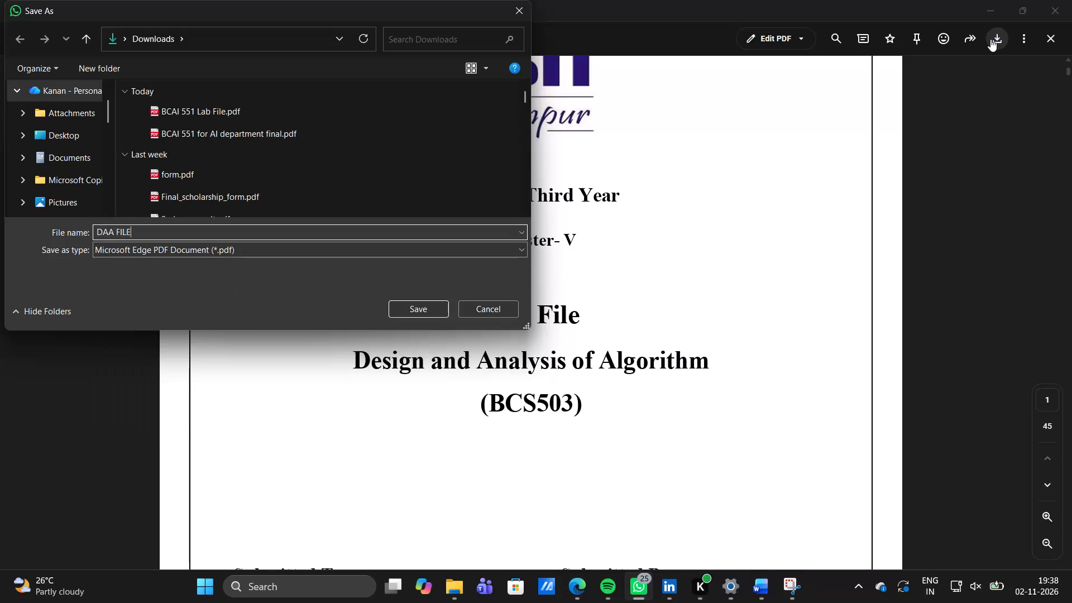
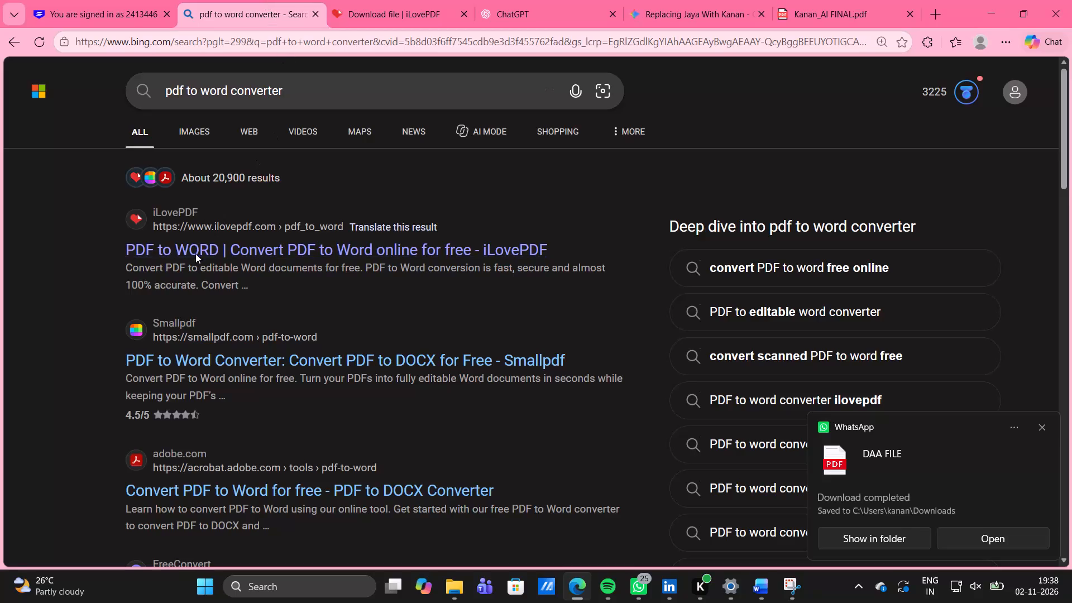
Open the iLovePDF PDF to WORD converter from the search results and start selecting a PDF file for conversion.
{"action": "left_click", "coordinate": [195, 254]}
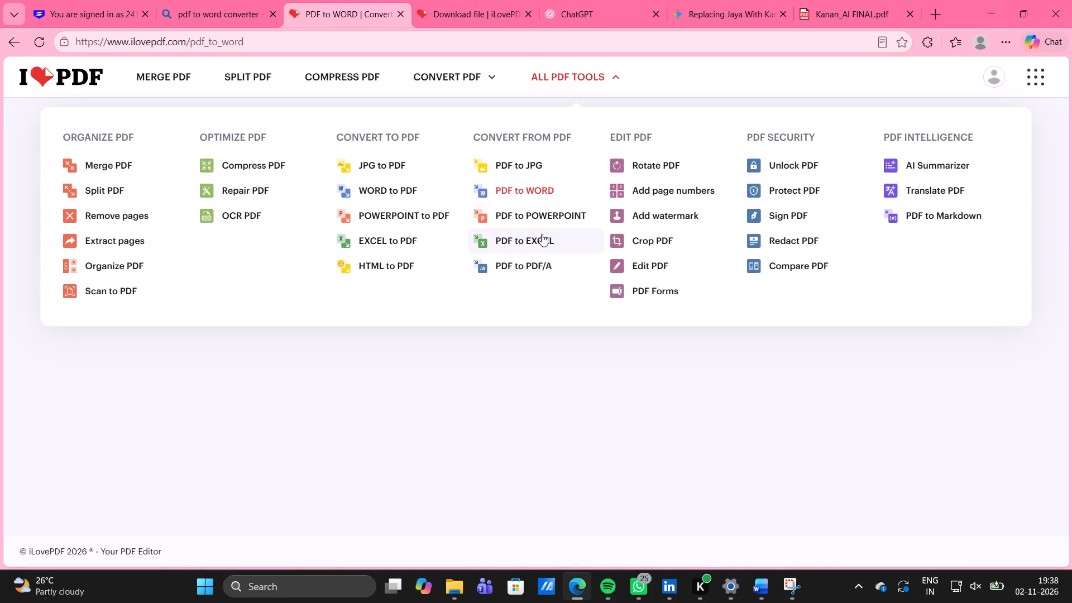
{"action": "left_click", "coordinate": [483, 248]}
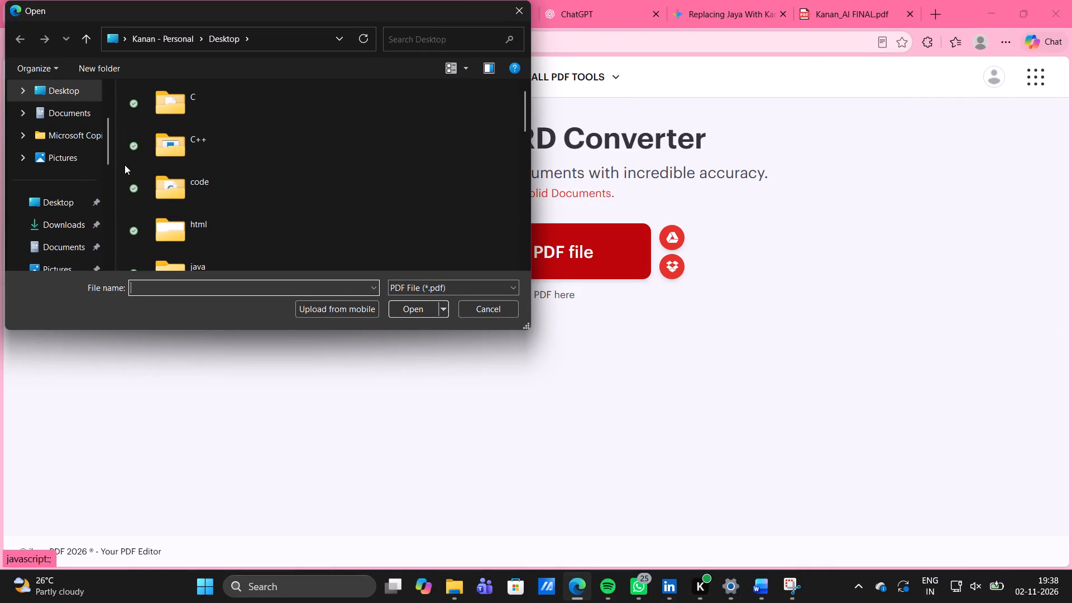
Choose DAA FILE.pdf from the Downloads folder as the PDF to convert.
{"action": "type", "text": "daa"}
{"action": "key", "text": "BackSpace"}
{"action": "key", "text": "BackSpace"}
{"action": "key", "text": "BackSpace"}
{"action": "type", "text": "DAA"}
{"action": "left_click", "coordinate": [57, 221]}
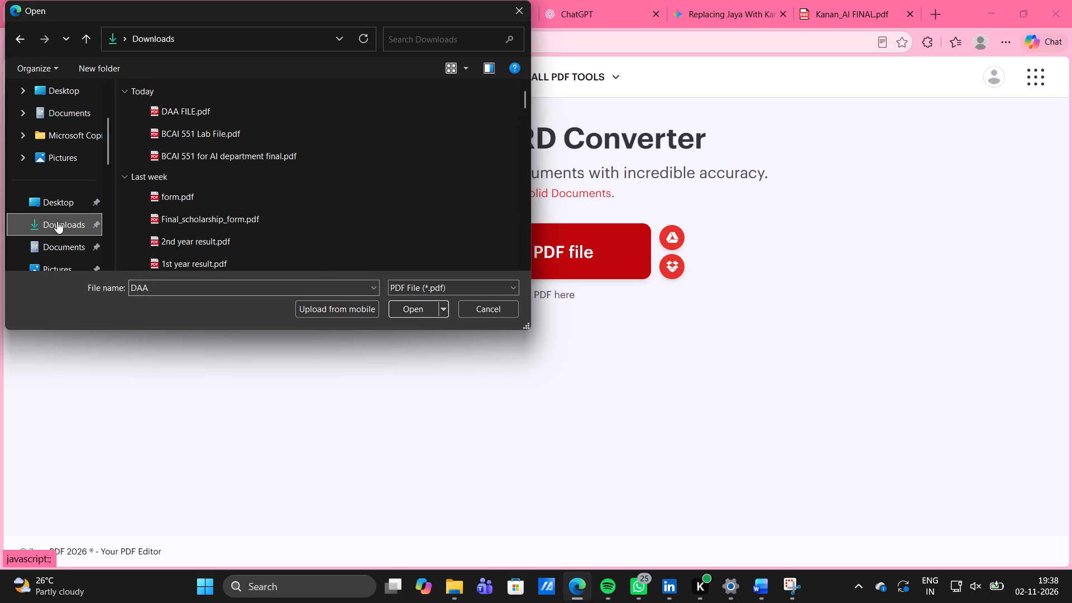
{"action": "left_click", "coordinate": [197, 117]}
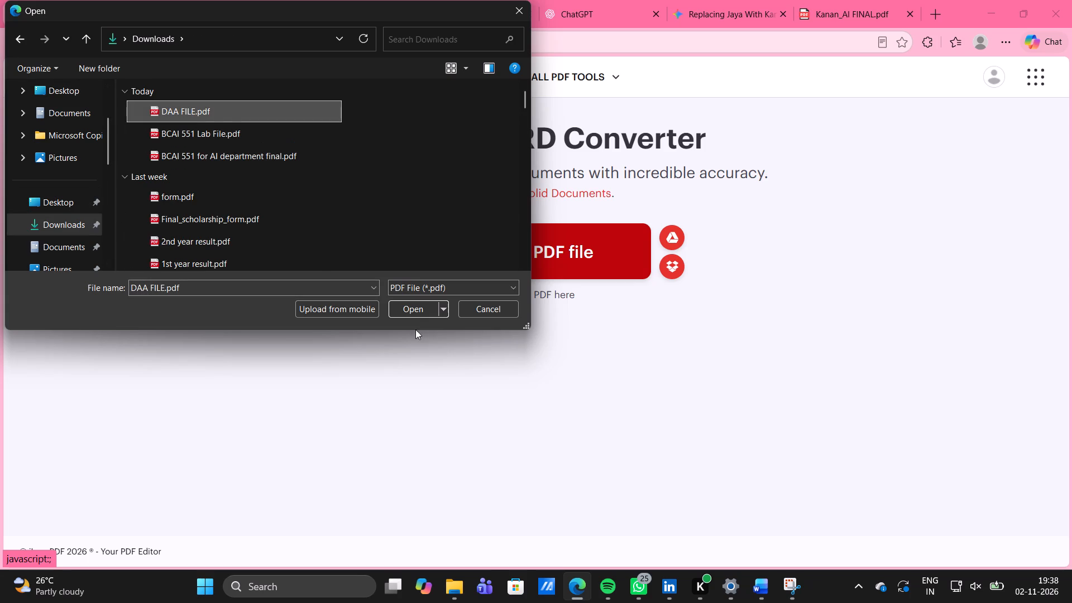
{"action": "left_click", "coordinate": [418, 303]}
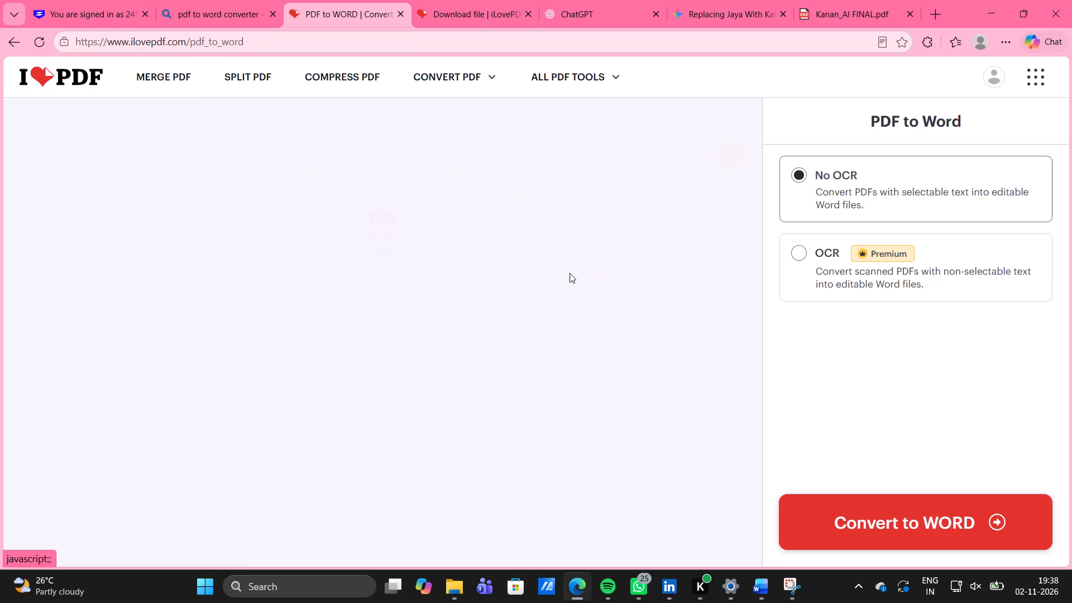
Convert DAA FILE.pdf to Word and open the downloaded DAA FILE.docx in Word.
{"action": "left_click", "coordinate": [829, 532]}
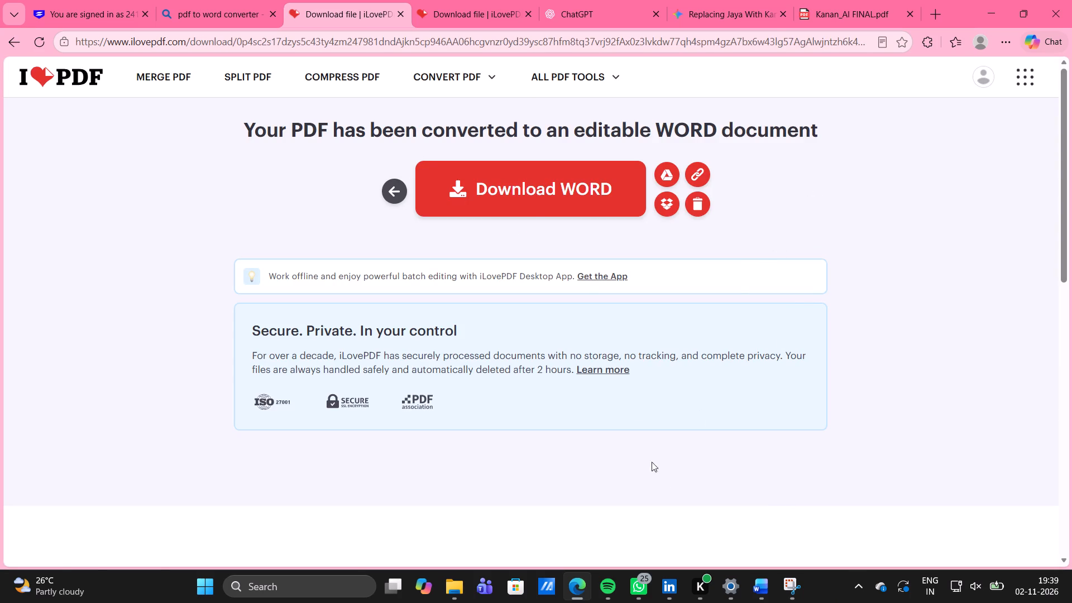
{"action": "left_click", "coordinate": [523, 187]}
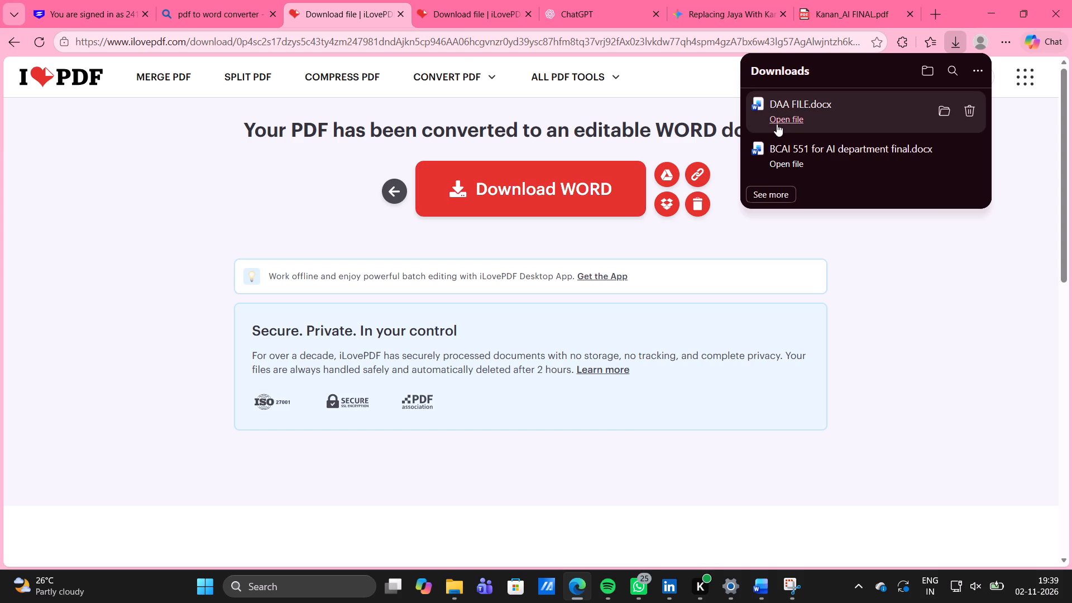
{"action": "left_click", "coordinate": [777, 124]}
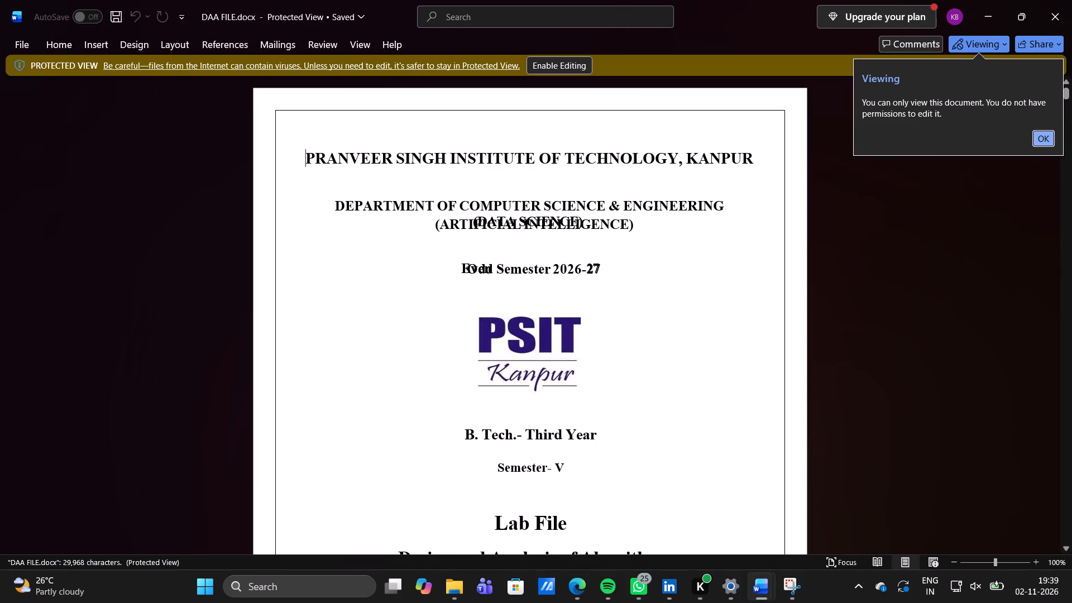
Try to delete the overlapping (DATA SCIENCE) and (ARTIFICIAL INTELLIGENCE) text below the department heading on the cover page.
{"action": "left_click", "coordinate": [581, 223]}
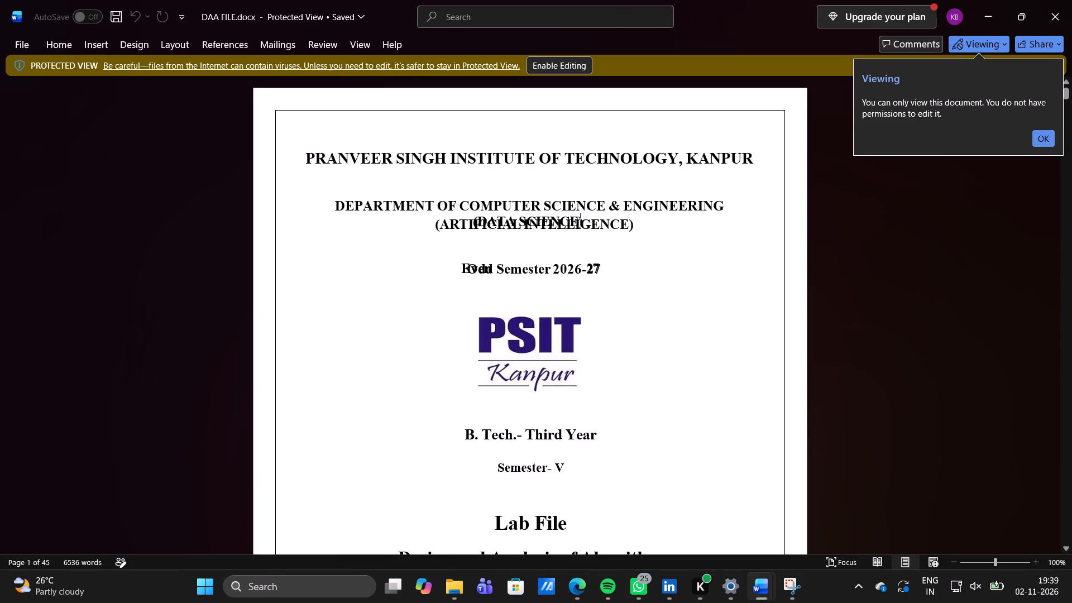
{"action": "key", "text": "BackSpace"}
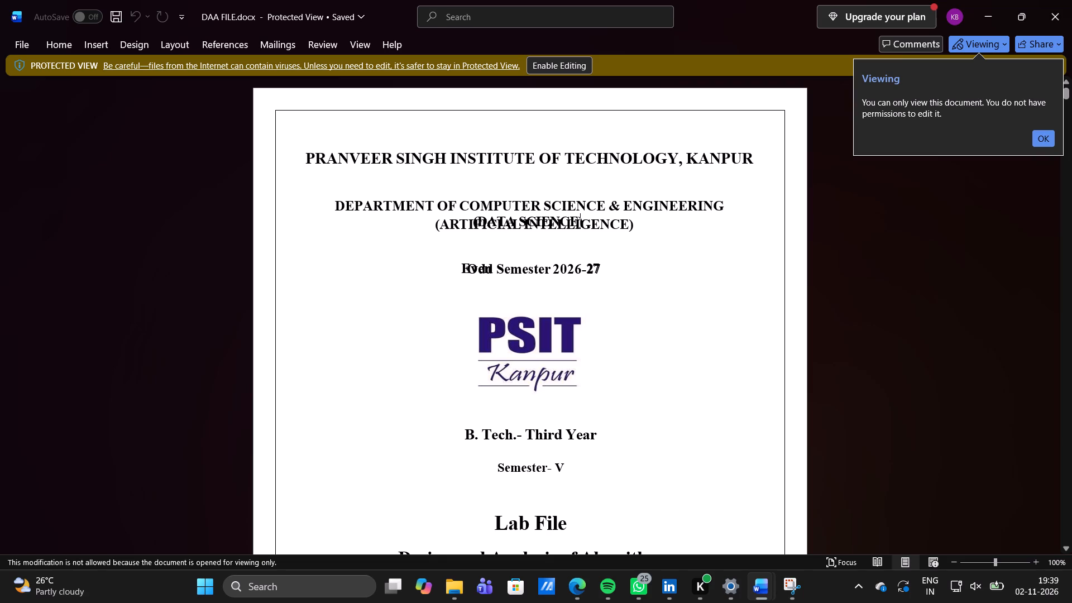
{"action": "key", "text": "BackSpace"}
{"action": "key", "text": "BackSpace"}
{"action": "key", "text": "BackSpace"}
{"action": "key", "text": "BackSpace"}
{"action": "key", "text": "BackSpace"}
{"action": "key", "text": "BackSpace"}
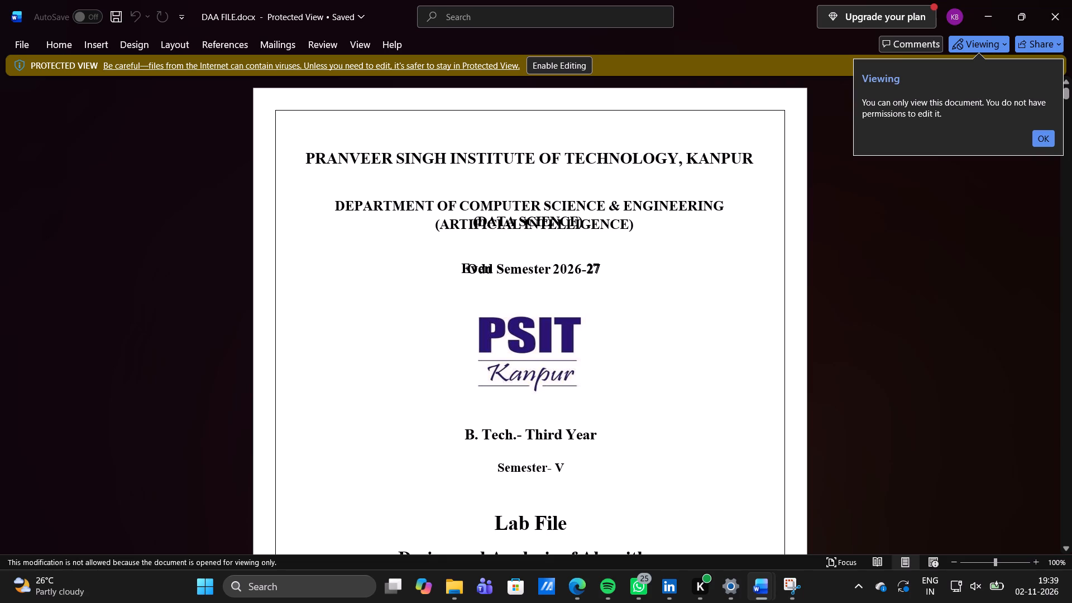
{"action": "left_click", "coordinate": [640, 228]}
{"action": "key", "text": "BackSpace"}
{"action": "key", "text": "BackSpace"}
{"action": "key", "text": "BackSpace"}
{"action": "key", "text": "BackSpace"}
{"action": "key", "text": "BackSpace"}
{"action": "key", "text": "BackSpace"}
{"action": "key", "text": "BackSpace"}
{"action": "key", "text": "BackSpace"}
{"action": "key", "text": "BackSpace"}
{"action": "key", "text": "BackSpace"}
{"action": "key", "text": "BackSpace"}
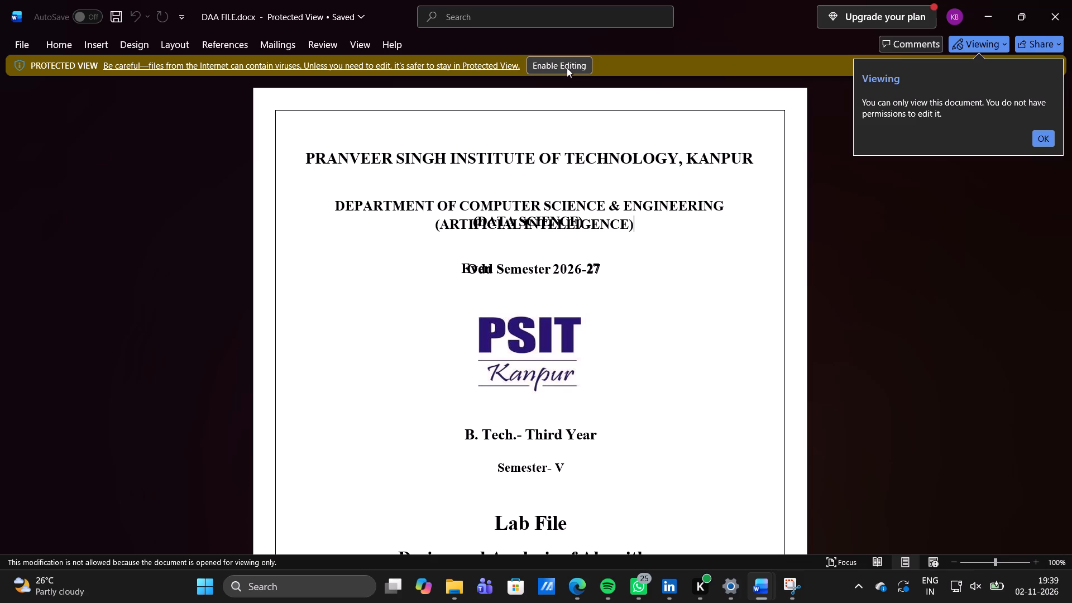
Enable editing for the protected document.
{"action": "left_click", "coordinate": [567, 68]}
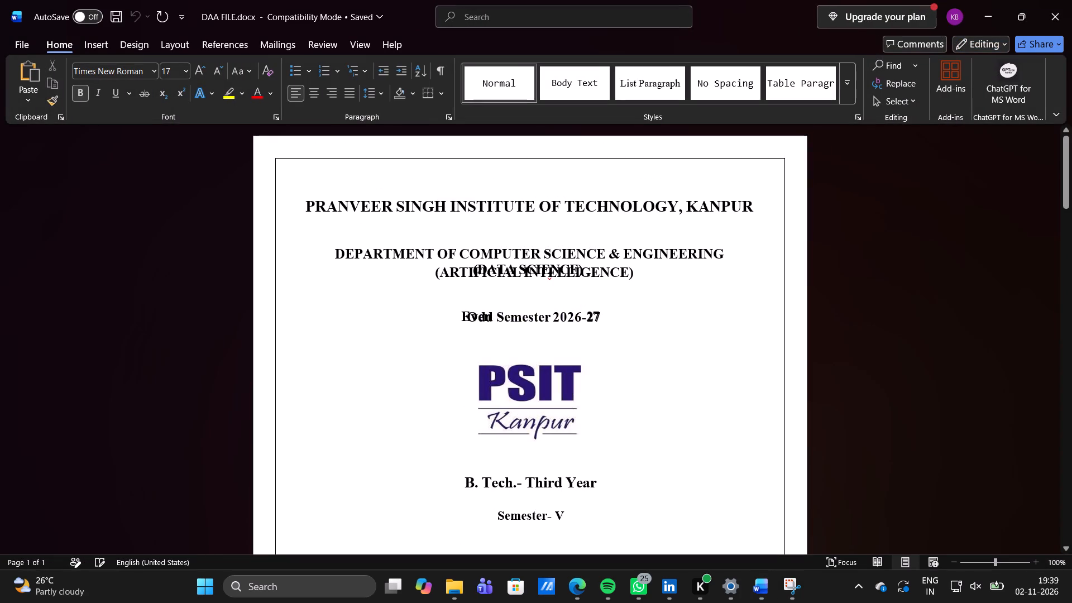
Delete the (DATA SCIENCE) text and the middle of the overlapping (ARTIFICIAL INTELLIGENCE) text below the department heading.
{"action": "left_click", "coordinate": [578, 267]}
{"action": "key", "text": "BackSpace"}
{"action": "key", "text": "BackSpace"}
{"action": "key", "text": "BackSpace"}
{"action": "key", "text": "BackSpace"}
{"action": "key", "text": "BackSpace"}
{"action": "key", "text": "BackSpace"}
{"action": "key", "text": "BackSpace"}
{"action": "key", "text": "BackSpace"}
{"action": "key", "text": "BackSpace"}
{"action": "key", "text": "BackSpace"}
{"action": "key", "text": "BackSpace"}
{"action": "key", "text": "BackSpace"}
{"action": "key", "text": "BackSpace"}
{"action": "key", "text": "BackSpace"}
{"action": "key", "text": "BackSpace"}
{"action": "key", "text": "BackSpace"}
{"action": "key", "text": "BackSpace"}
{"action": "key", "text": "BackSpace"}
{"action": "key", "text": "BackSpace"}
{"action": "key", "text": "BackSpace"}
{"action": "key", "text": "BackSpace"}
{"action": "key", "text": "BackSpace"}
{"action": "key", "text": "BackSpace"}
{"action": "key", "text": "BackSpace"}
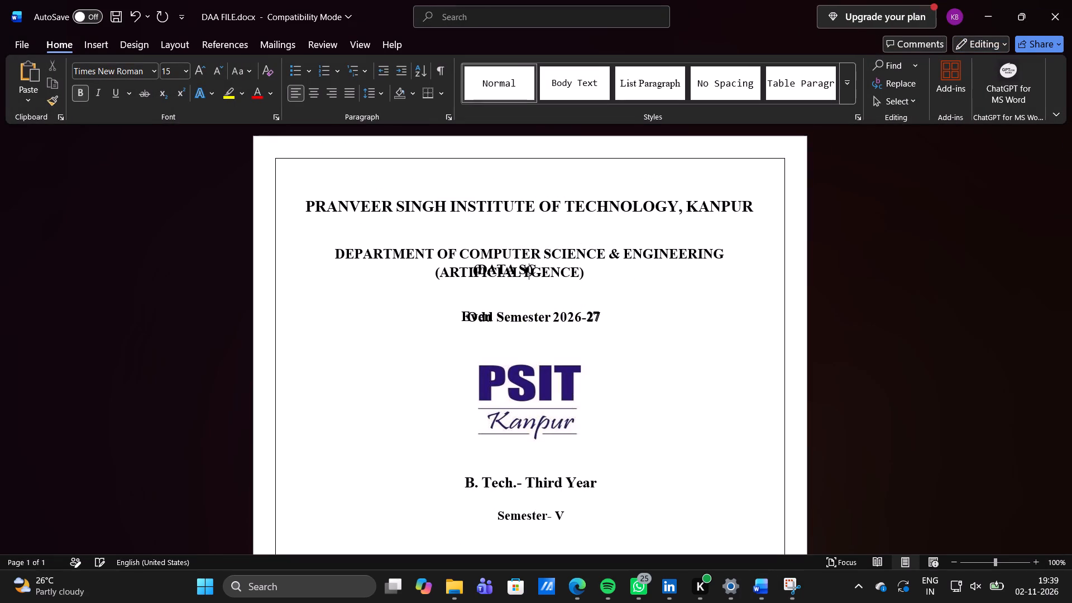
{"action": "key", "text": "BackSpace"}
{"action": "key", "text": "BackSpace"}
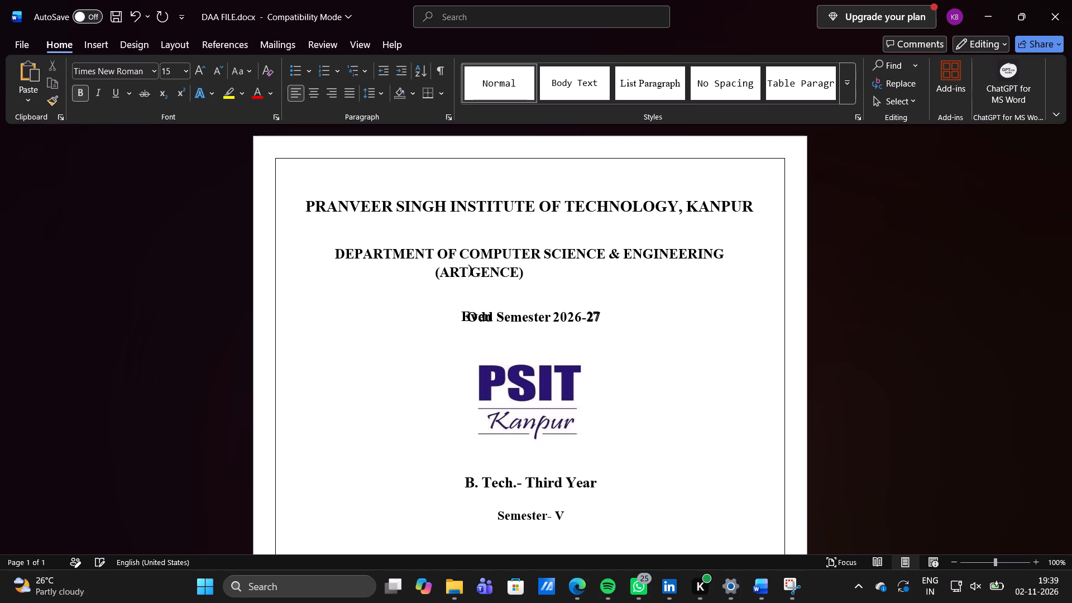
{"action": "key", "text": "Right"}
{"action": "key", "text": "BackSpace"}
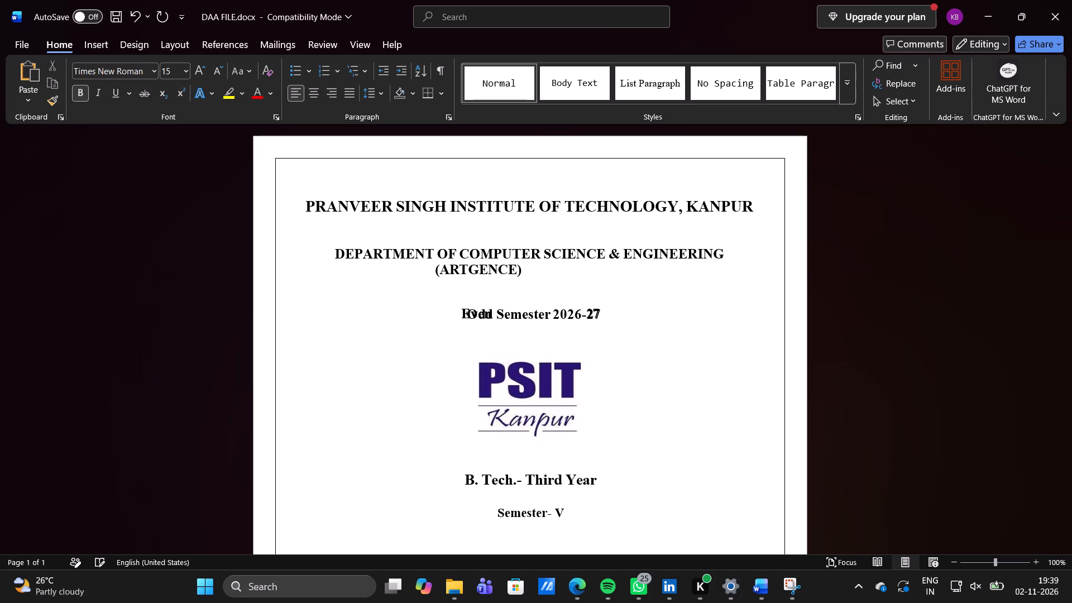
{"action": "key", "text": "i"}
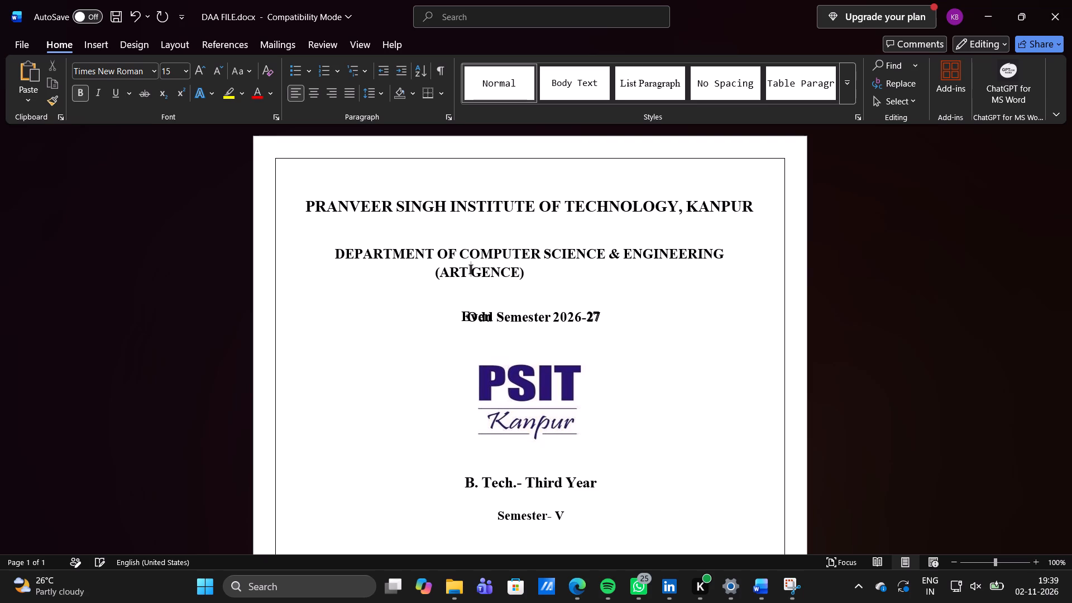
Delete the remaining (ARTGENCE) fragment below the department heading, leaving one blank line in its place.
{"action": "left_click", "coordinate": [538, 281]}
{"action": "key", "text": "BackSpace"}
{"action": "key", "text": "BackSpace"}
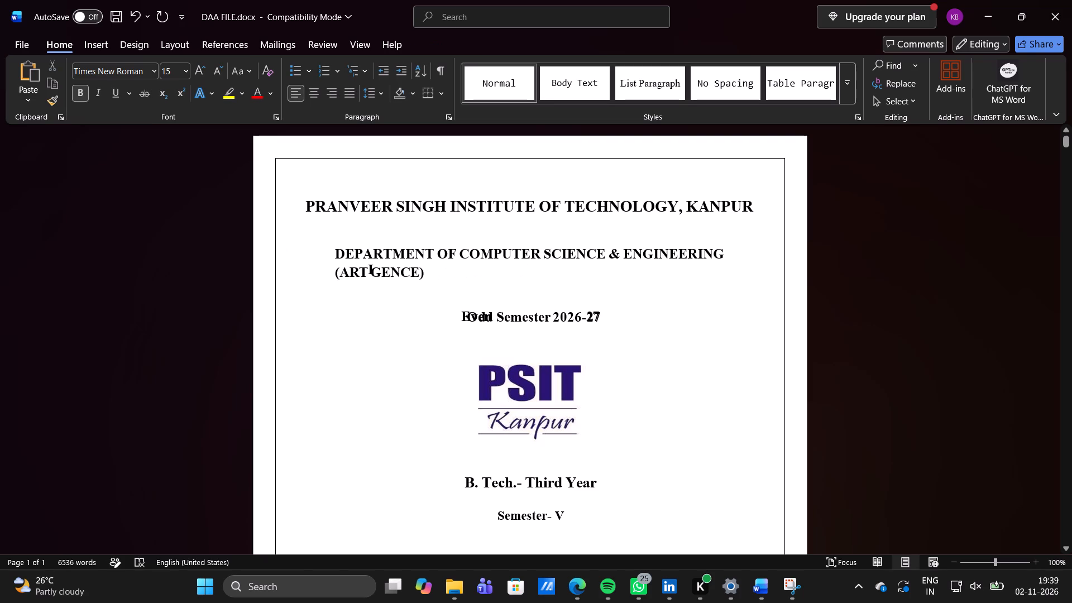
{"action": "key", "text": "Right"}
{"action": "key", "text": "Right"}
{"action": "key", "text": "Down"}
{"action": "key", "text": "Right"}
{"action": "key", "text": "Right"}
{"action": "key", "text": "Right"}
{"action": "key", "text": "Right"}
{"action": "key", "text": "Right"}
{"action": "key", "text": "Right"}
{"action": "key", "text": "Right"}
{"action": "key", "text": "Right"}
{"action": "key", "text": "Right"}
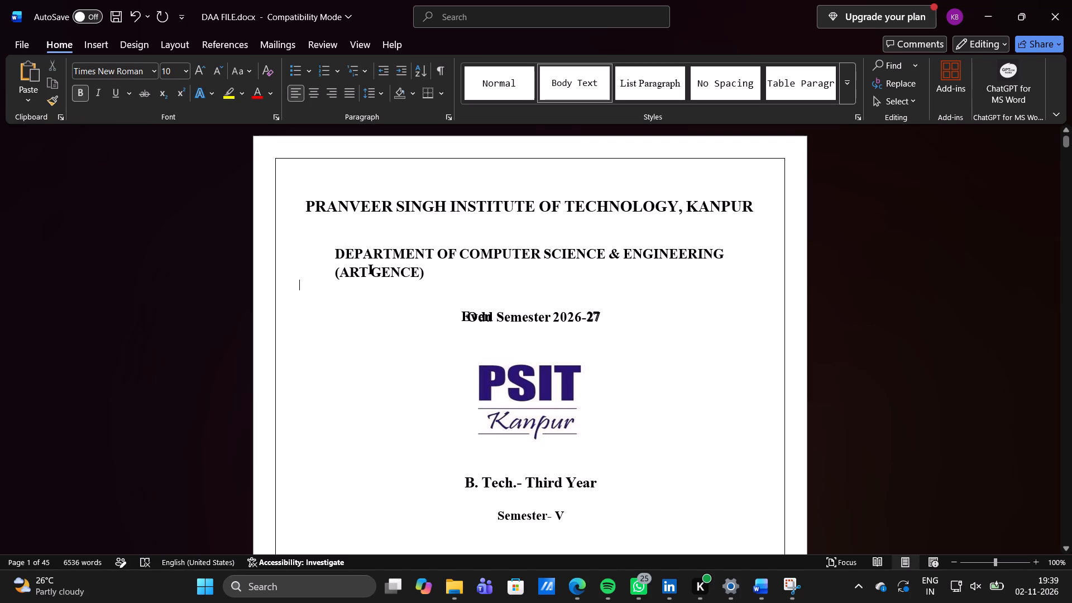
{"action": "left_click", "coordinate": [429, 270]}
{"action": "key", "text": "BackSpace"}
{"action": "key", "text": "BackSpace"}
{"action": "key", "text": "BackSpace"}
{"action": "key", "text": "BackSpace"}
{"action": "key", "text": "BackSpace"}
{"action": "key", "text": "BackSpace"}
{"action": "key", "text": "BackSpace"}
{"action": "key", "text": "BackSpace"}
{"action": "key", "text": "BackSpace"}
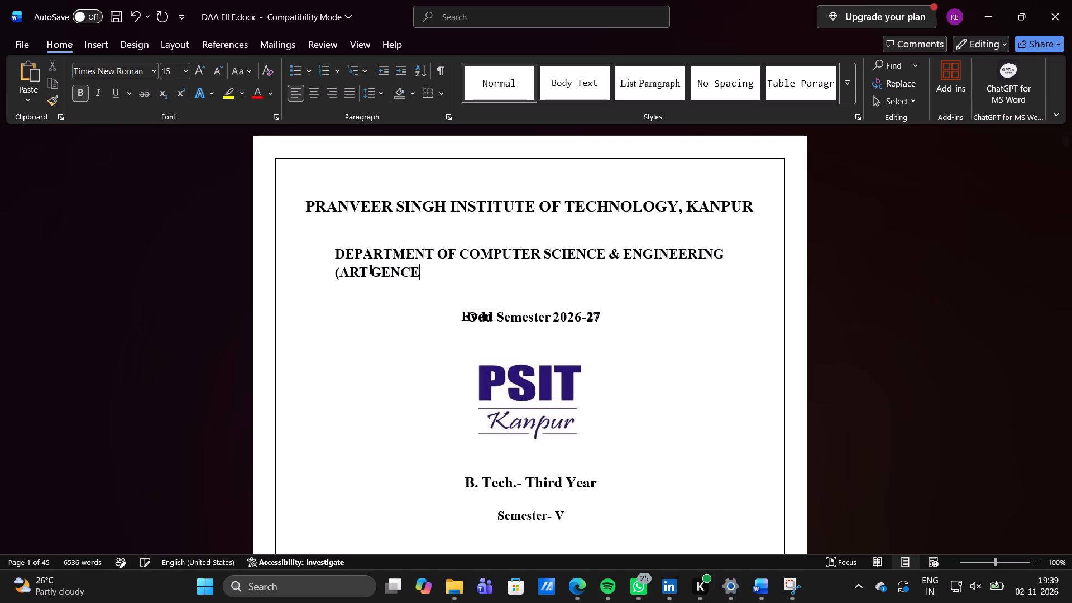
{"action": "key", "text": "BackSpace"}
{"action": "key", "text": "BackSpace"}
{"action": "key", "text": "BackSpace"}
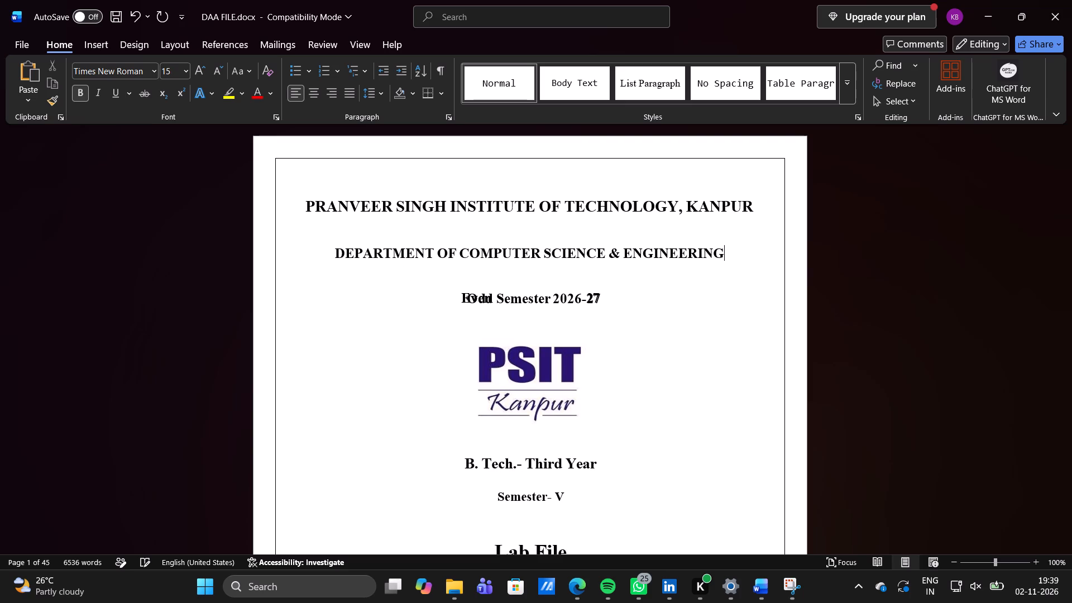
{"action": "key", "text": "Return"}
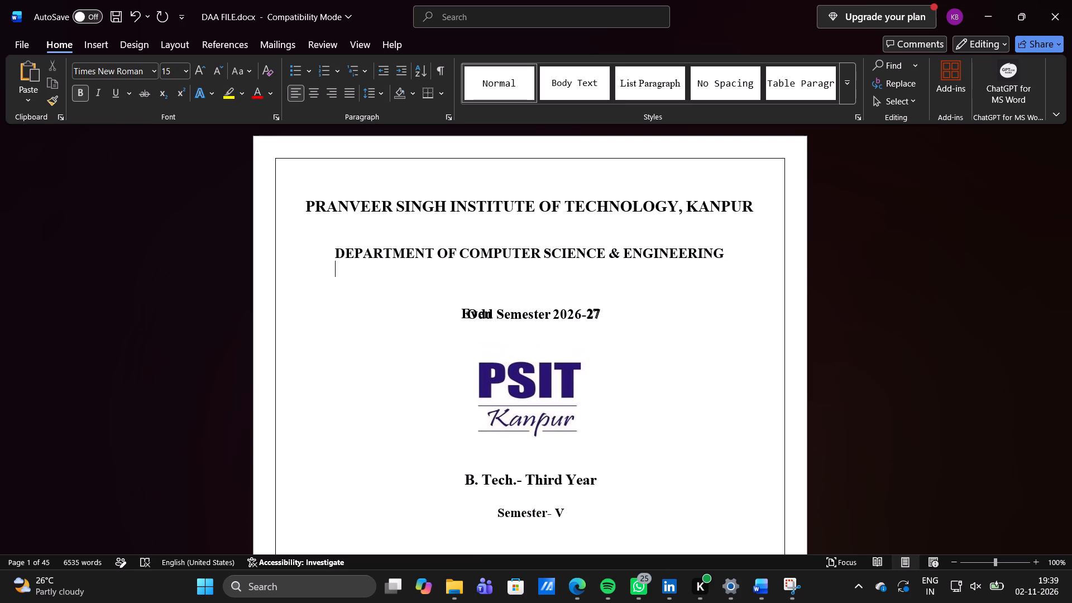
Delete the overlapping words Even and Odd before "Semester 2026-27" on the cover page.
{"action": "left_click", "coordinate": [495, 314]}
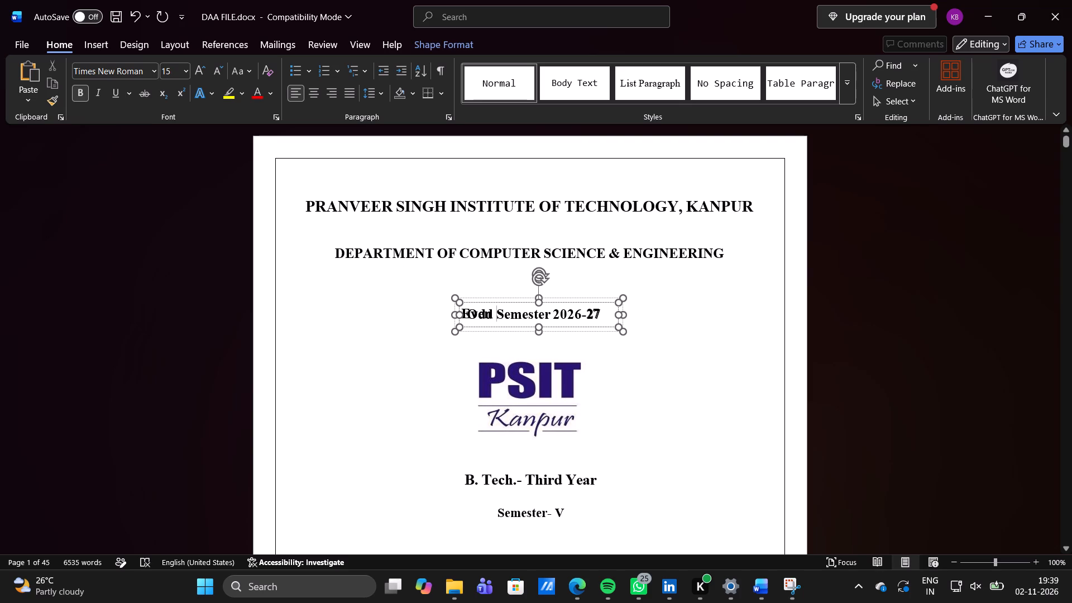
{"action": "left_click", "coordinate": [405, 367]}
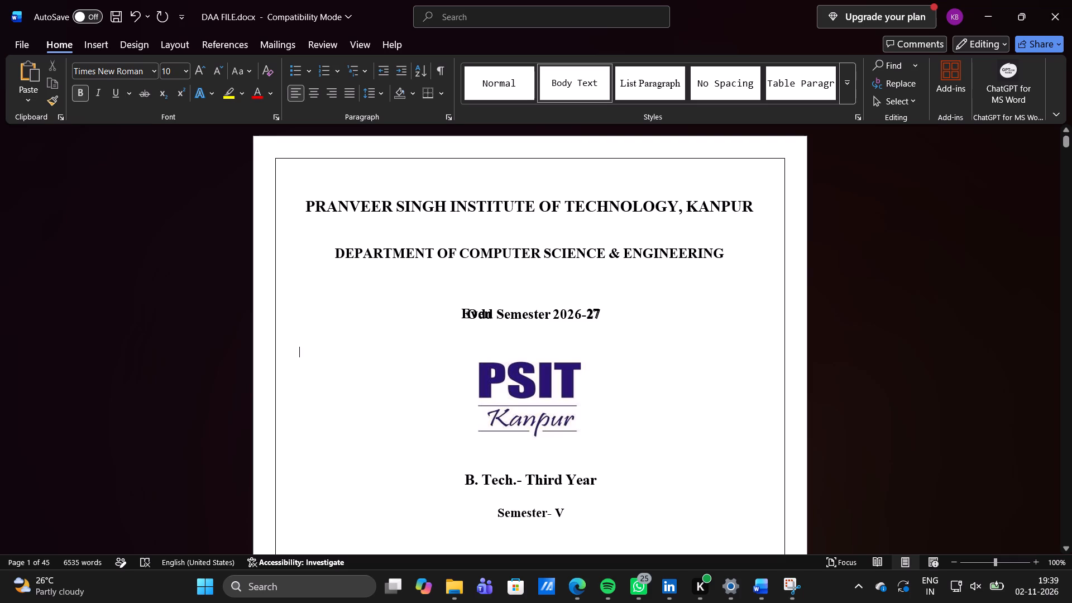
{"action": "left_click", "coordinate": [485, 313]}
{"action": "key", "text": "Right"}
{"action": "key", "text": "Right"}
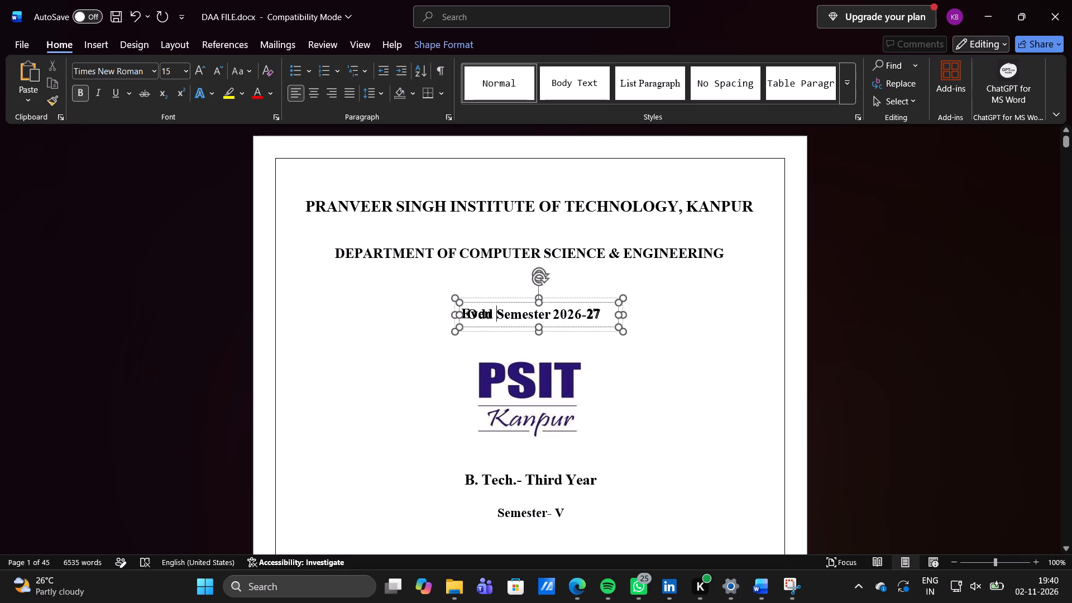
{"action": "key", "text": "Left"}
{"action": "key", "text": "BackSpace"}
{"action": "key", "text": "BackSpace"}
{"action": "key", "text": "BackSpace"}
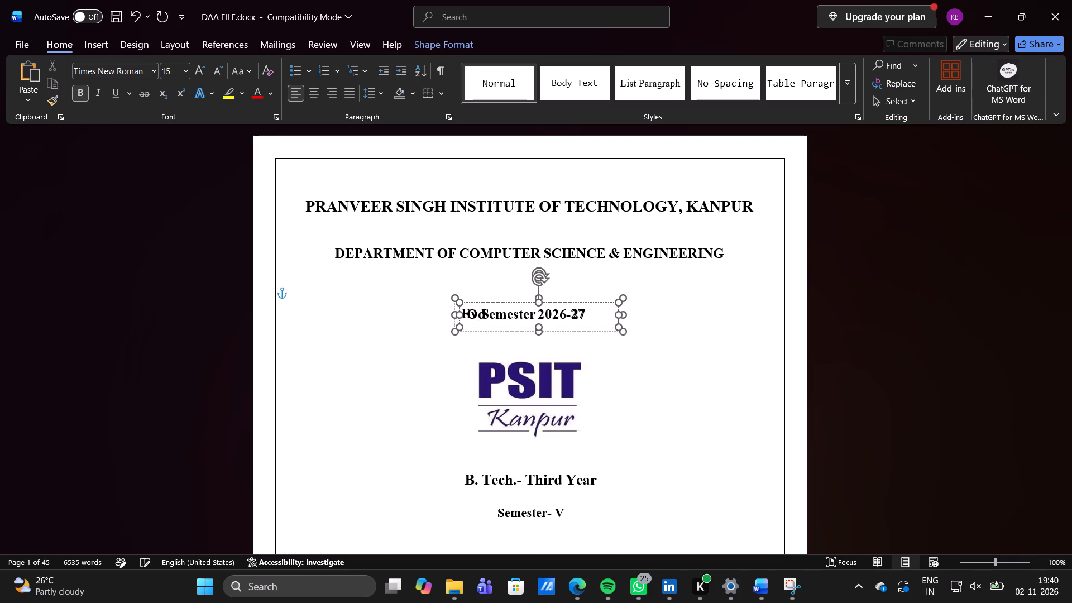
{"action": "key", "text": "BackSpace"}
{"action": "key", "text": "BackSpace"}
{"action": "key", "text": "BackSpace"}
{"action": "key", "text": "BackSpace"}
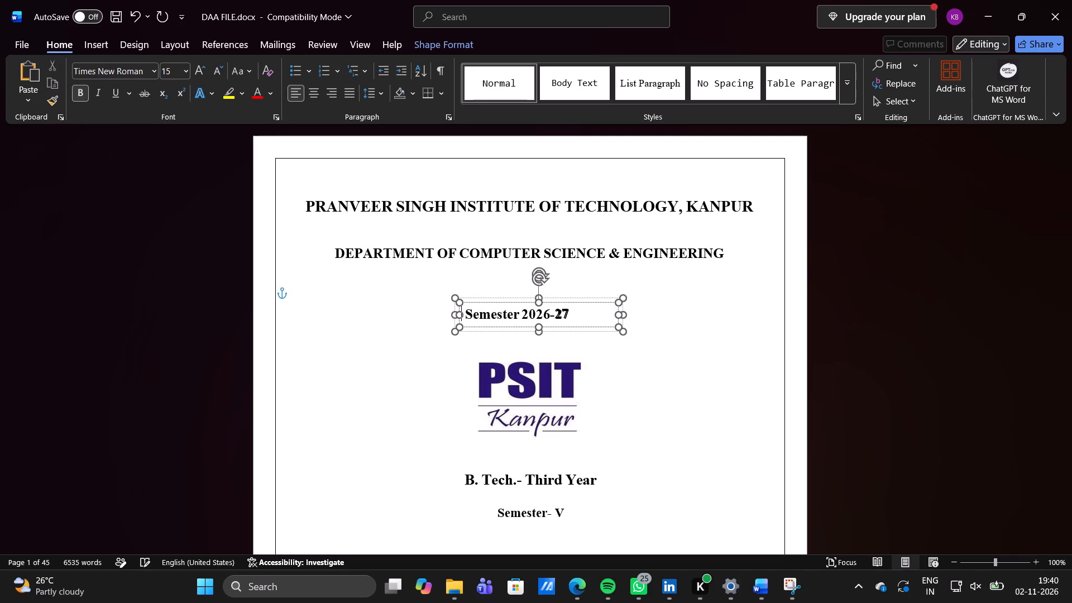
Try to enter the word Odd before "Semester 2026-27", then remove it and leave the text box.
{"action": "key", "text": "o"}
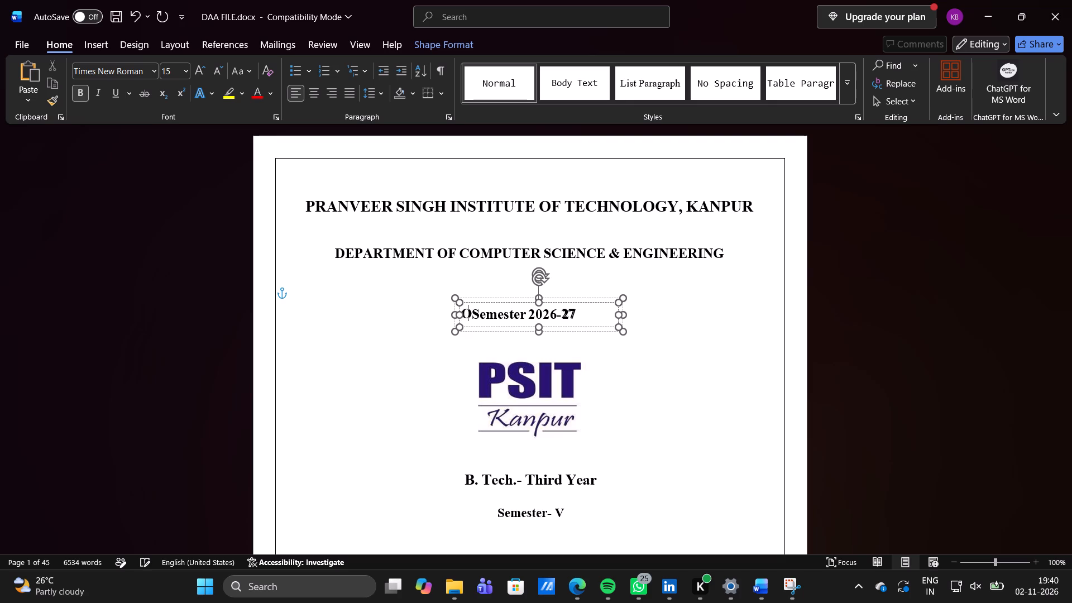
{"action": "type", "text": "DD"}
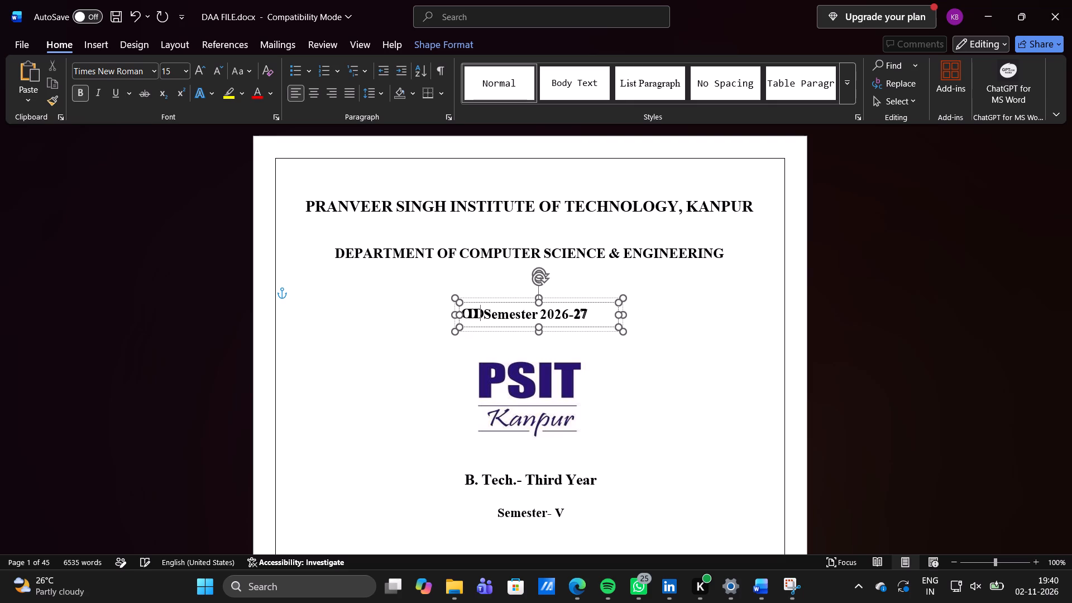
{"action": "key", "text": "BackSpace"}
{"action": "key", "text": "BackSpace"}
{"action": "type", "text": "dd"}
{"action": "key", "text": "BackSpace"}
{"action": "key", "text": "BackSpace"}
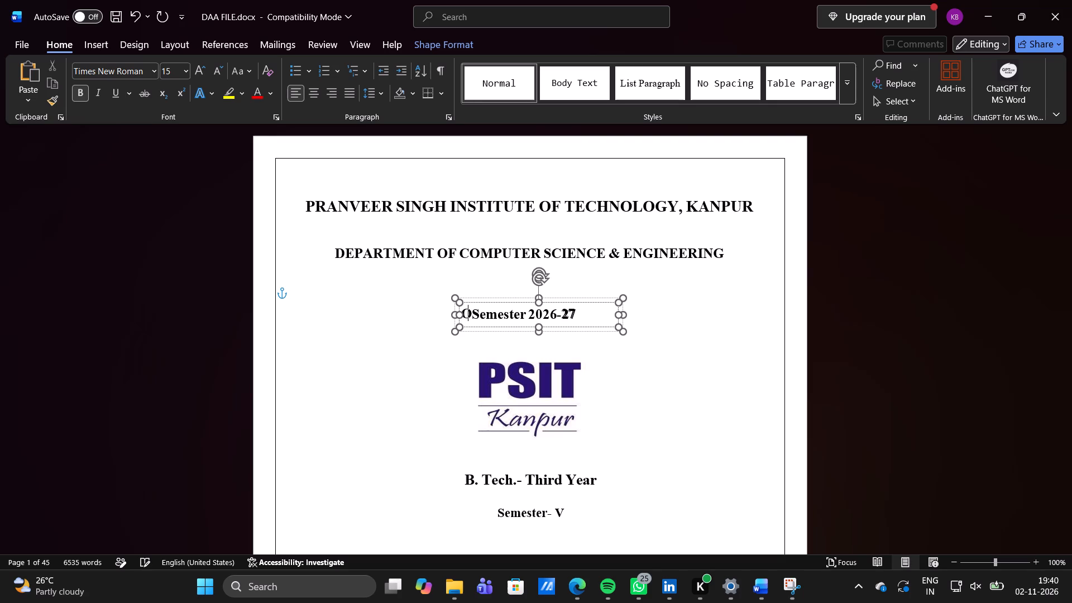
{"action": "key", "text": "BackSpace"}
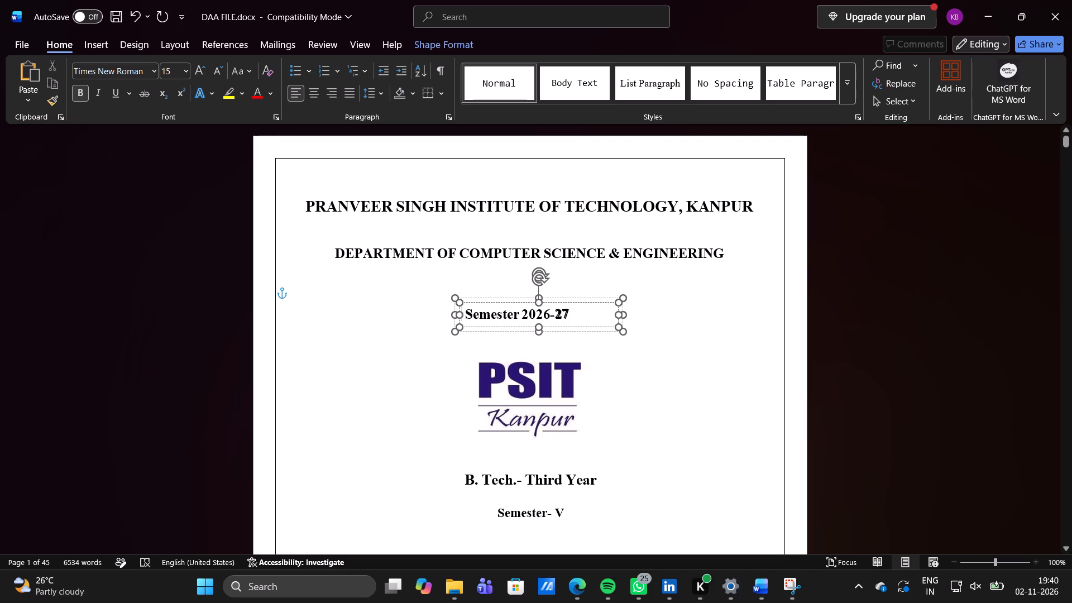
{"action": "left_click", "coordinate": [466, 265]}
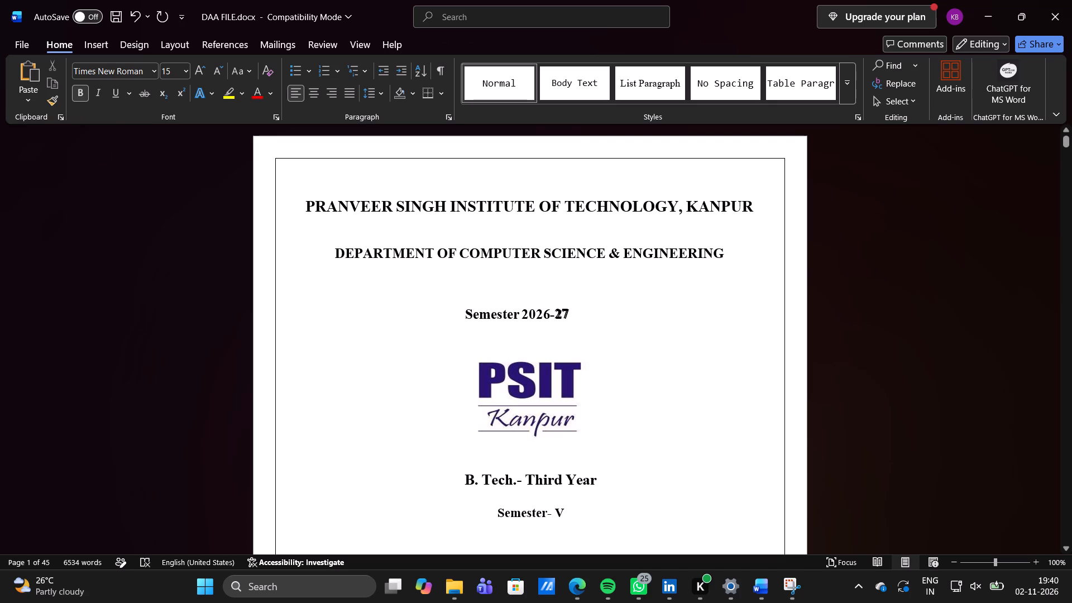
Enter (ARTIFICIAL INTELLIGENCE) in capitals on the blank line below the department heading.
{"action": "key", "text": "shift+parenleft"}
{"action": "key", "text": "a"}
{"action": "key", "text": "r"}
{"action": "key", "text": "t"}
{"action": "key", "text": "i"}
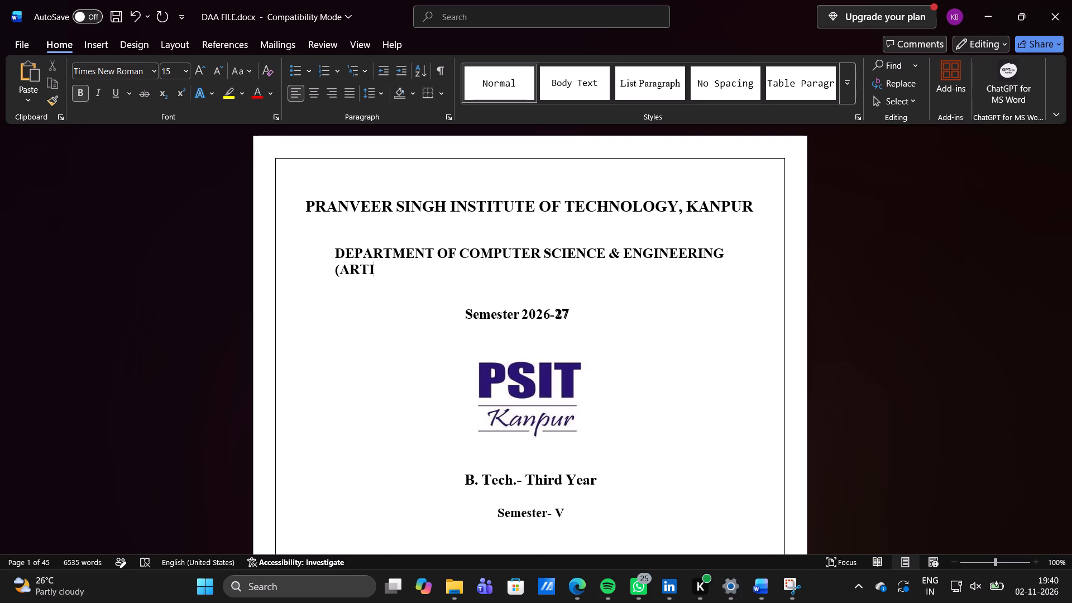
{"action": "type", "text": "FICIAL"}
{"action": "key", "text": "space"}
{"action": "type", "text": "IN"}
{"action": "type", "text": "TELLI"}
{"action": "type", "text": "GENCE"}
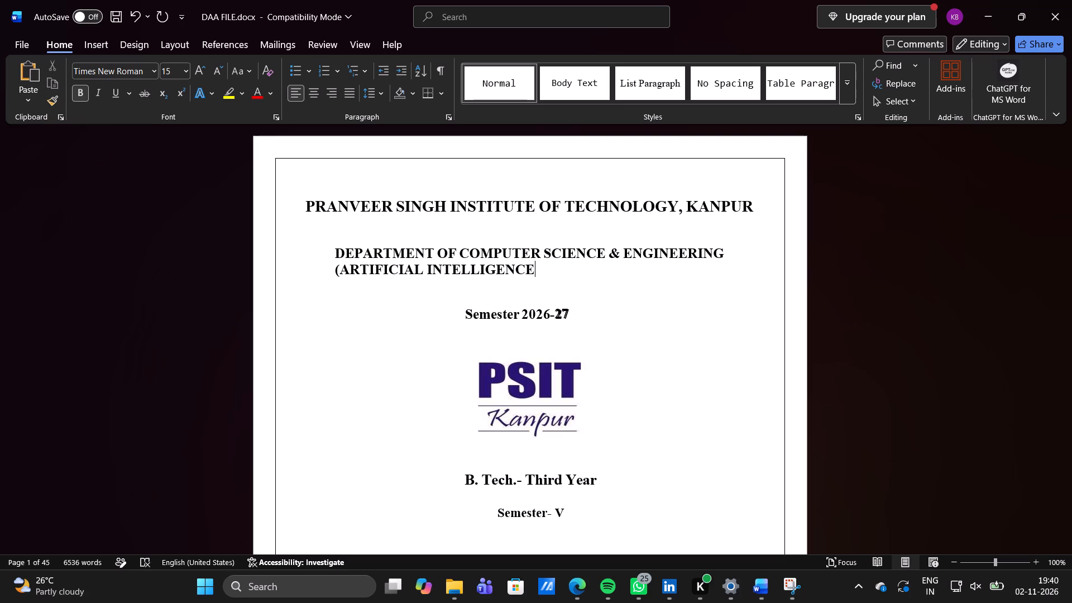
{"action": "key", "text": "shift+parenright"}
Insert spaces before (ARTIFICIAL INTELLIGENCE) so the line sits roughly centred beneath the department heading.
{"action": "key", "text": "Left"}
{"action": "key", "text": "Left"}
{"action": "key", "text": "Left"}
{"action": "key", "text": "Left"}
{"action": "key", "text": "Left"}
{"action": "key", "text": "Left"}
{"action": "key", "text": "Left"}
{"action": "key", "text": "Left"}
{"action": "key", "text": "Left"}
{"action": "key", "text": "Left"}
{"action": "key", "text": "Left"}
{"action": "key", "text": "Left"}
{"action": "key", "text": "Left"}
{"action": "key", "text": "Left"}
{"action": "key", "text": "Left"}
{"action": "key", "text": "Left"}
{"action": "key", "text": "Left"}
{"action": "key", "text": "Left"}
{"action": "key", "text": "Left"}
{"action": "key", "text": "Left"}
{"action": "key", "text": "Left"}
{"action": "key", "text": "Left"}
{"action": "key", "text": "Left"}
{"action": "key", "text": "Left"}
{"action": "key", "text": "space"}
{"action": "key", "text": "space"}
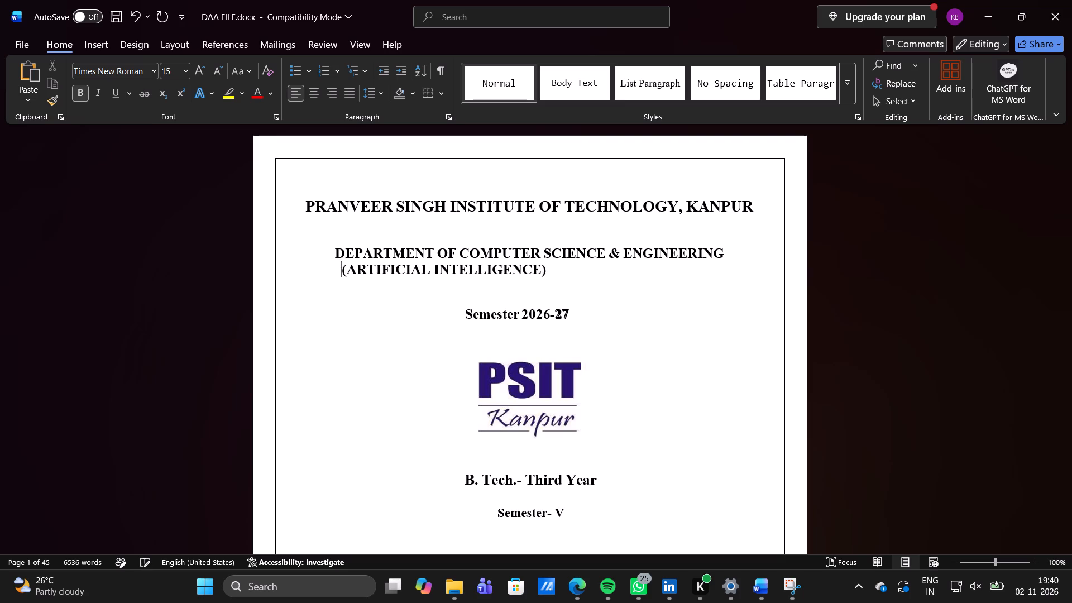
{"action": "key", "text": "space"}
{"action": "key", "text": "space"}
{"action": "key", "text": "space"}
{"action": "key", "text": "space"}
{"action": "key", "text": "space"}
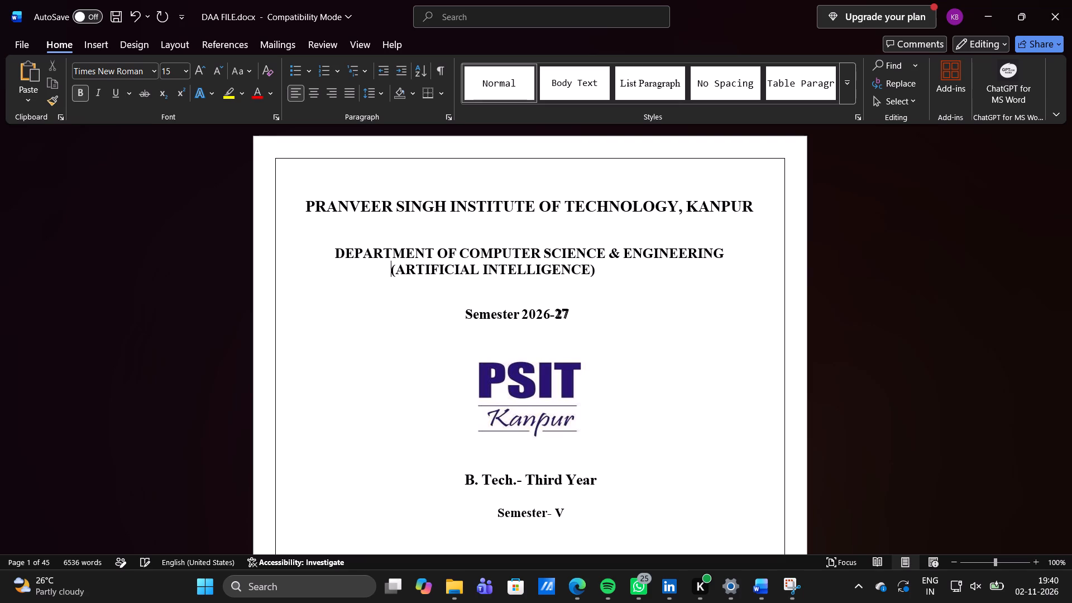
{"action": "key", "text": "space"}
{"action": "key", "text": "space"}
{"action": "key", "text": "space"}
{"action": "key", "text": "space"}
{"action": "key", "text": "space"}
{"action": "key", "text": "space"}
{"action": "key", "text": "space"}
{"action": "key", "text": "space"}
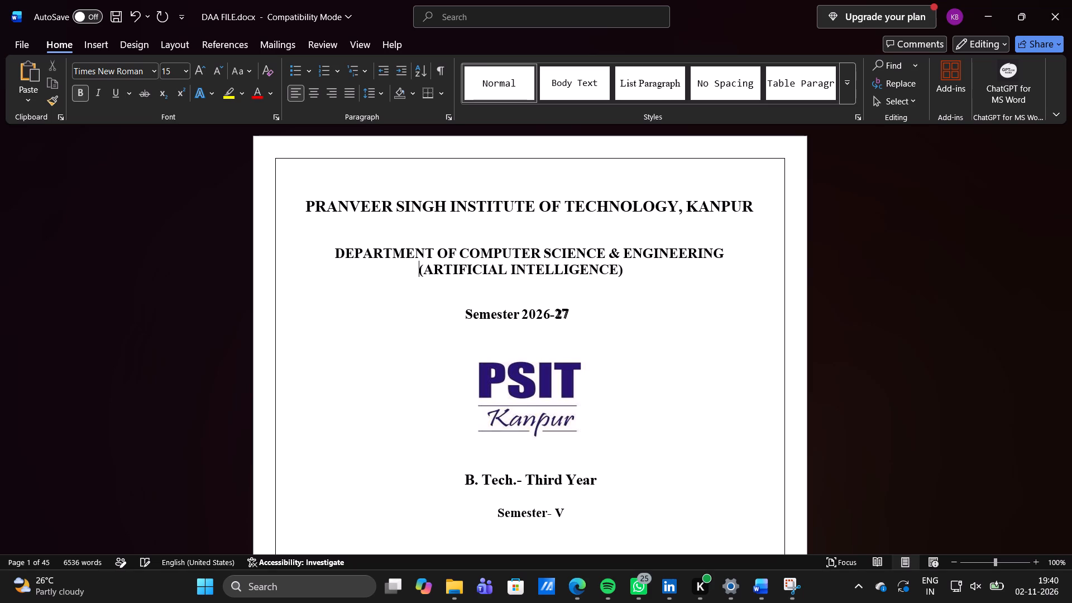
{"action": "key", "text": "space"}
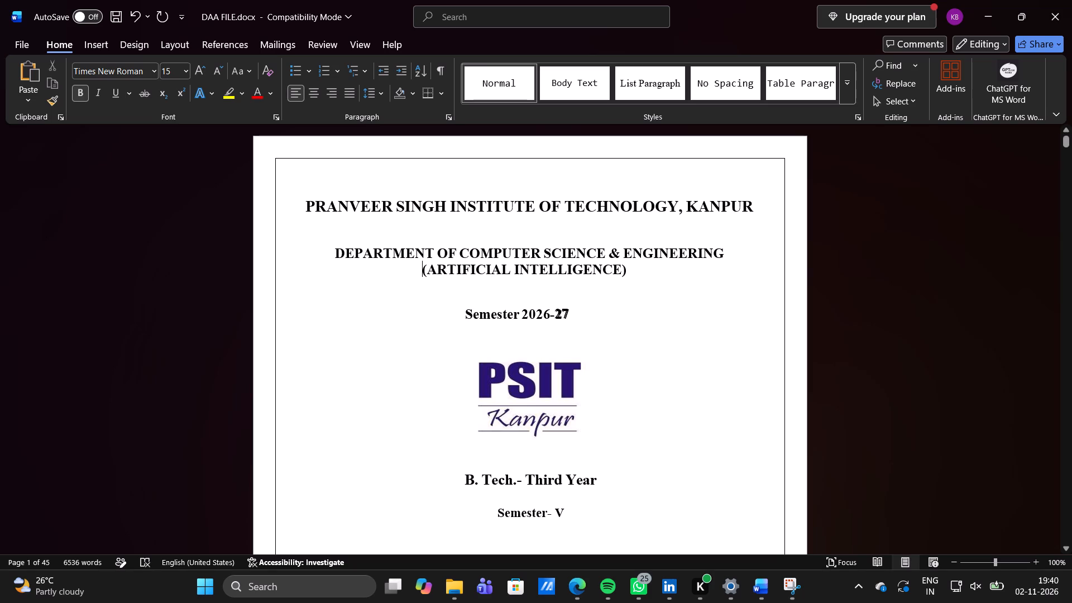
Delete the whole "Semester 2026-27" text from its text box above the PSIT logo, keeping the box.
{"action": "left_click", "coordinate": [465, 317]}
{"action": "left_click", "coordinate": [445, 370]}
{"action": "left_click", "coordinate": [581, 314]}
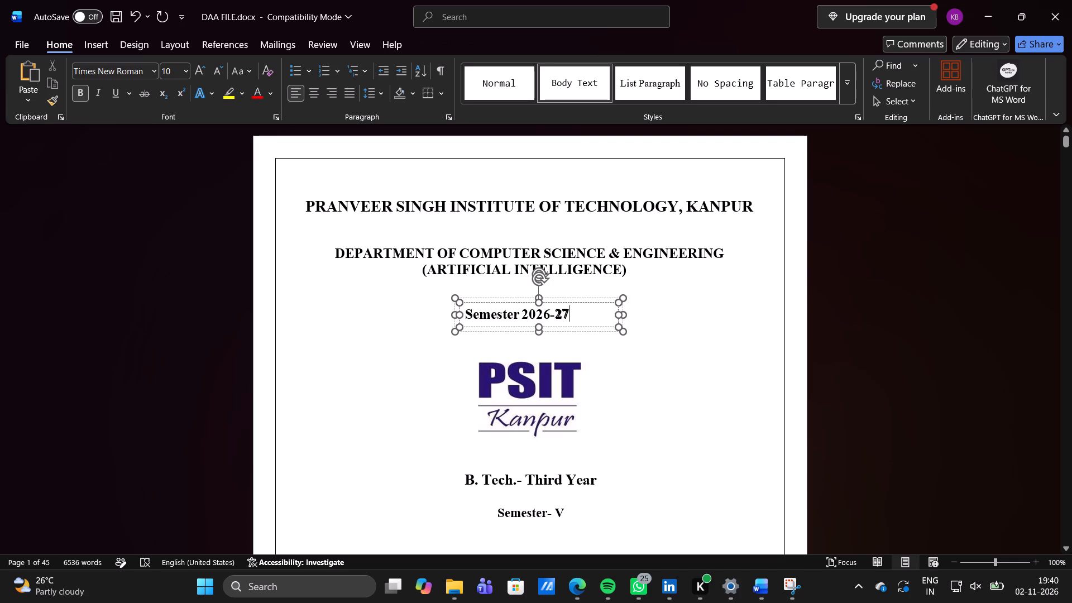
{"action": "key", "text": "BackSpace"}
{"action": "key", "text": "BackSpace"}
{"action": "key", "text": "BackSpace"}
{"action": "key", "text": "BackSpace"}
{"action": "key", "text": "BackSpace"}
{"action": "key", "text": "BackSpace"}
{"action": "key", "text": "BackSpace"}
{"action": "key", "text": "BackSpace"}
{"action": "key", "text": "BackSpace"}
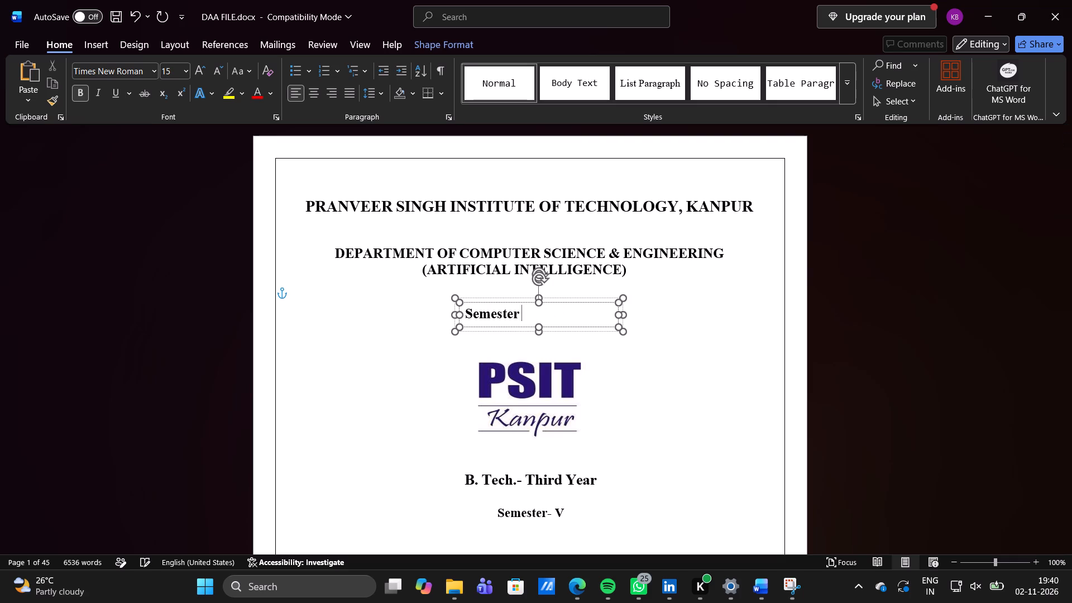
{"action": "key", "text": "BackSpace"}
{"action": "key", "text": "BackSpace"}
{"action": "key", "text": "BackSpace"}
{"action": "key", "text": "BackSpace"}
{"action": "key", "text": "BackSpace"}
{"action": "key", "text": "BackSpace"}
{"action": "key", "text": "BackSpace"}
{"action": "key", "text": "BackSpace"}
{"action": "key", "text": "BackSpace"}
Enter "ODD Semester:" in the emptied text box above the PSIT logo.
{"action": "key", "text": "o"}
{"action": "type", "text": "DD"}
{"action": "key", "text": "space"}
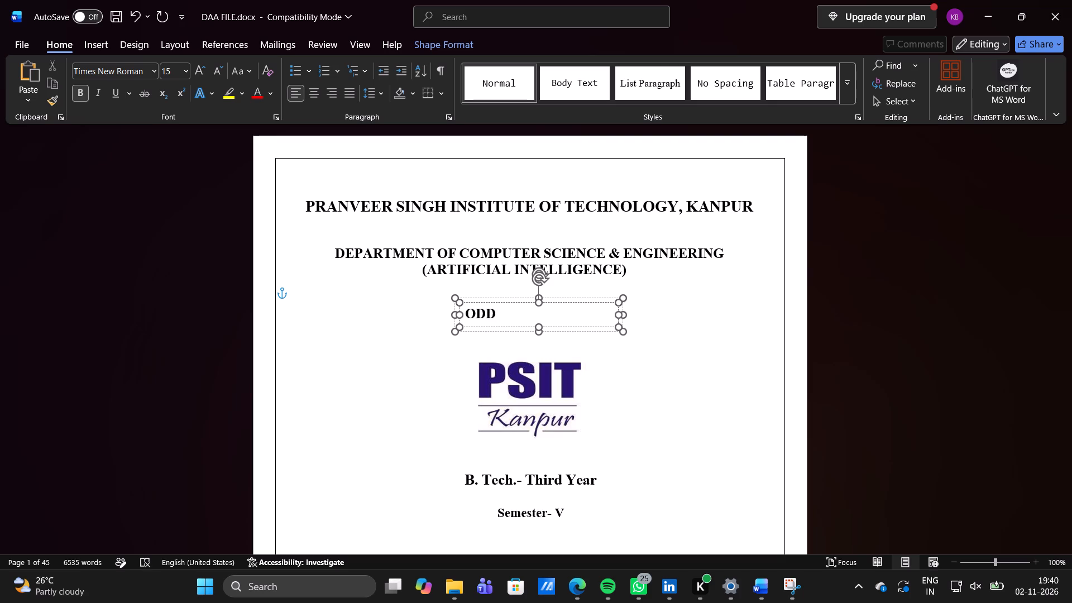
{"action": "type", "text": "se"}
{"action": "key", "text": "BackSpace"}
{"action": "key", "text": "BackSpace"}
{"action": "type", "text": "mester"}
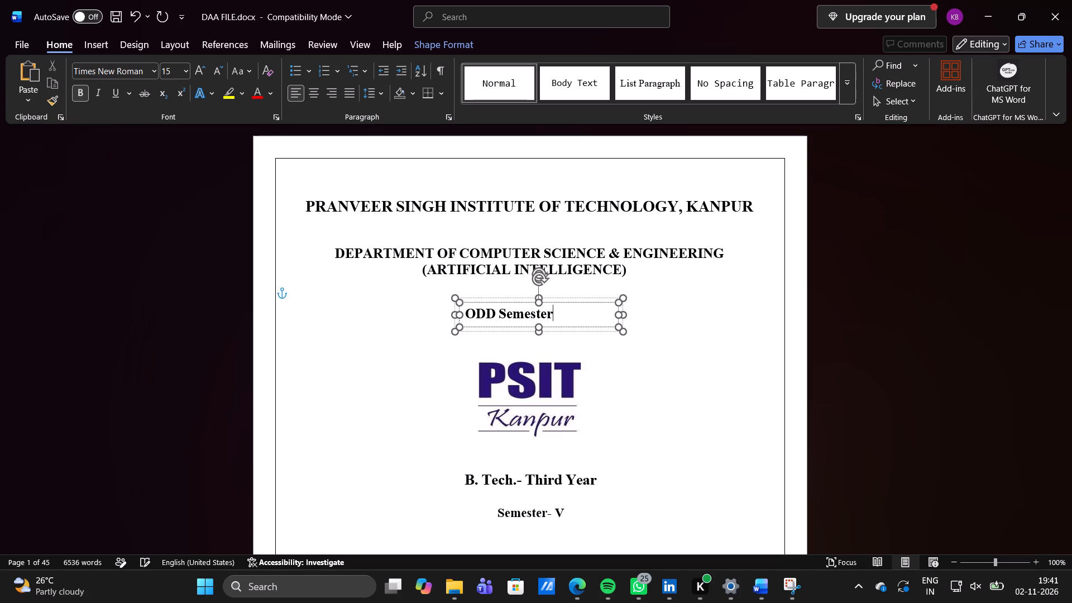
{"action": "key", "text": "shift+colon"}
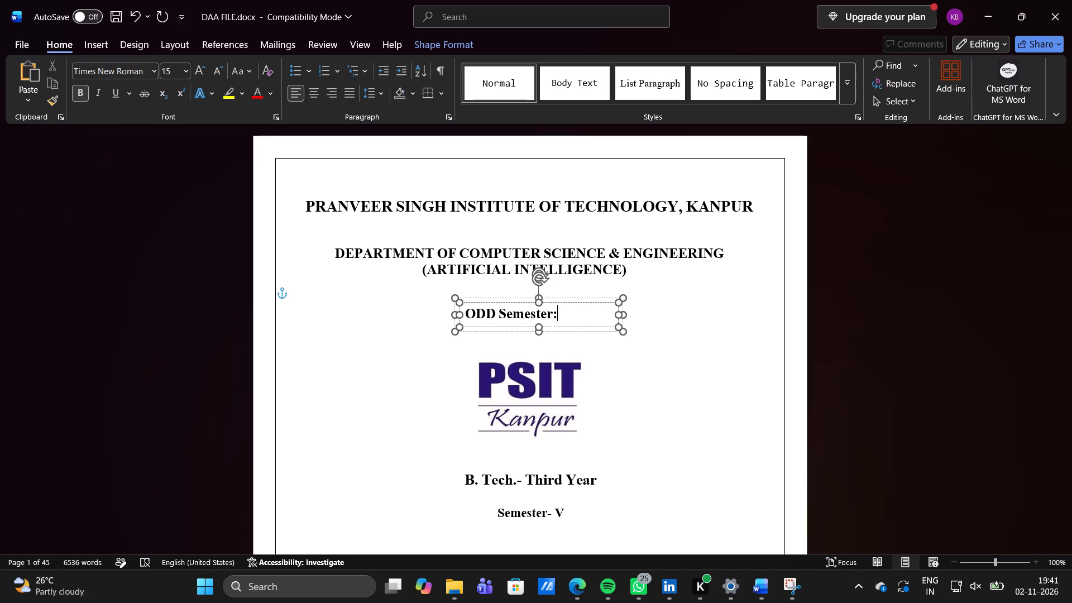
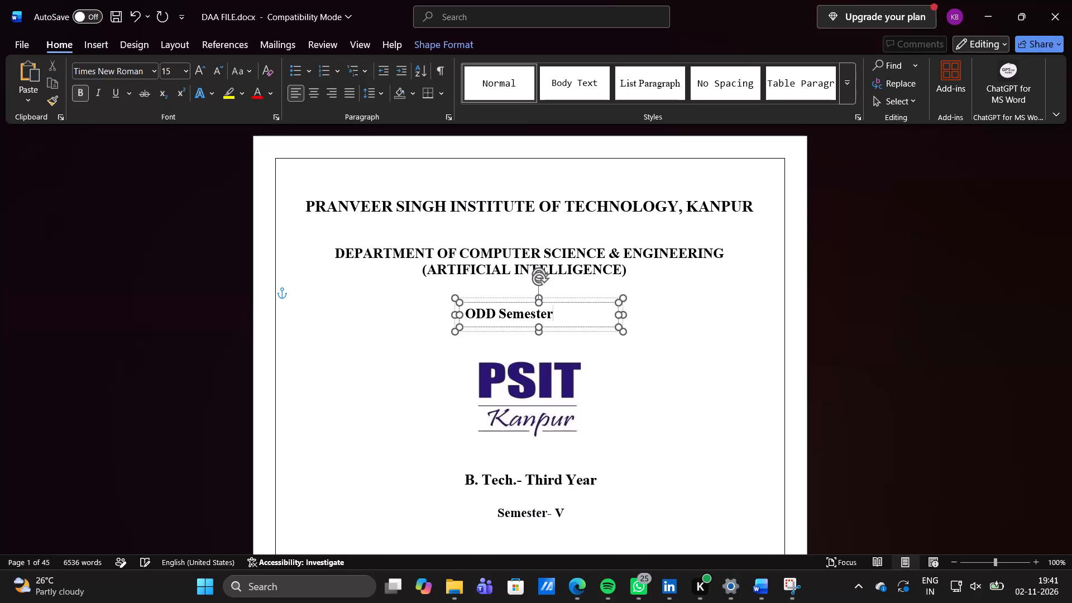
Change the capitalised "ODD" in the text box above the PSIT logo to "Odd".
{"action": "key", "text": "Left"}
{"action": "key", "text": "Left"}
{"action": "key", "text": "Left"}
{"action": "key", "text": "Left"}
{"action": "key", "text": "Left"}
{"action": "key", "text": "Left"}
{"action": "key", "text": "Left"}
{"action": "key", "text": "Left"}
{"action": "key", "text": "Left"}
{"action": "key", "text": "BackSpace"}
{"action": "key", "text": "BackSpace"}
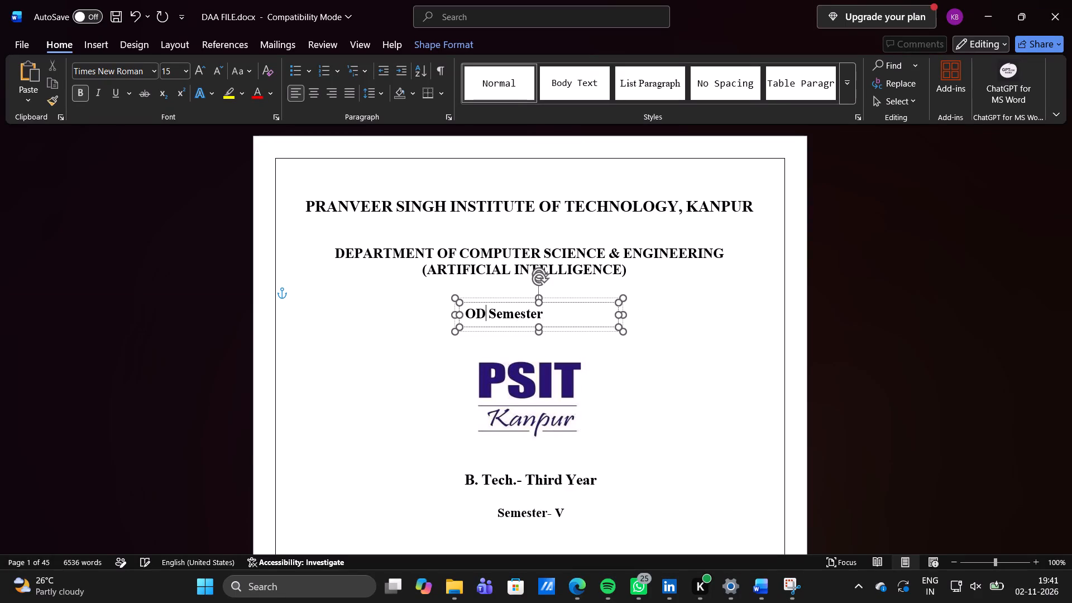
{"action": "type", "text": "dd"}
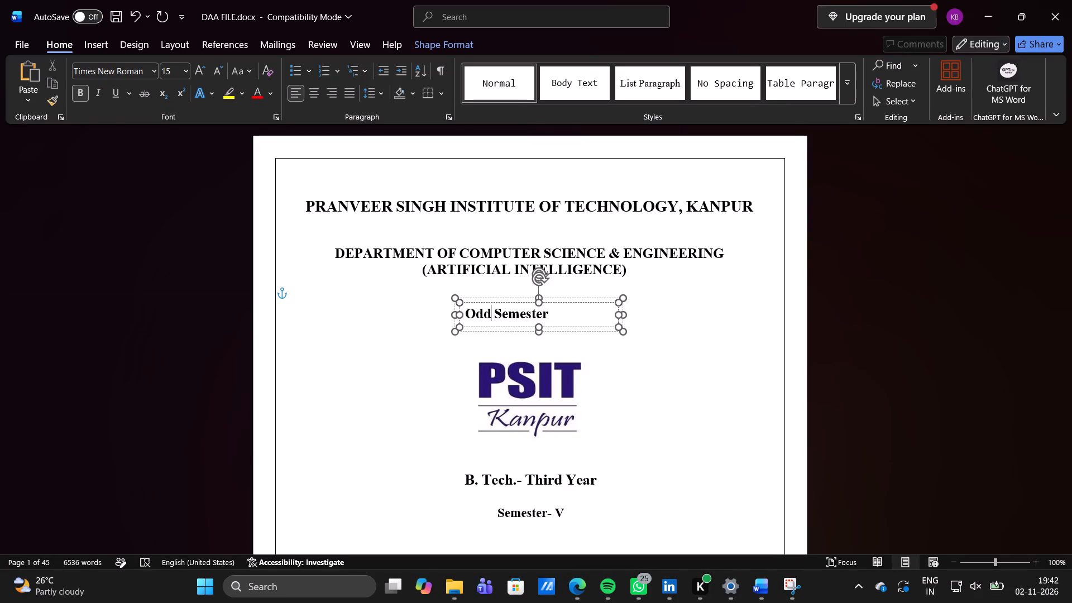
Add the year range 2026-27 after "Odd Semester" in the text box above the PSIT logo.
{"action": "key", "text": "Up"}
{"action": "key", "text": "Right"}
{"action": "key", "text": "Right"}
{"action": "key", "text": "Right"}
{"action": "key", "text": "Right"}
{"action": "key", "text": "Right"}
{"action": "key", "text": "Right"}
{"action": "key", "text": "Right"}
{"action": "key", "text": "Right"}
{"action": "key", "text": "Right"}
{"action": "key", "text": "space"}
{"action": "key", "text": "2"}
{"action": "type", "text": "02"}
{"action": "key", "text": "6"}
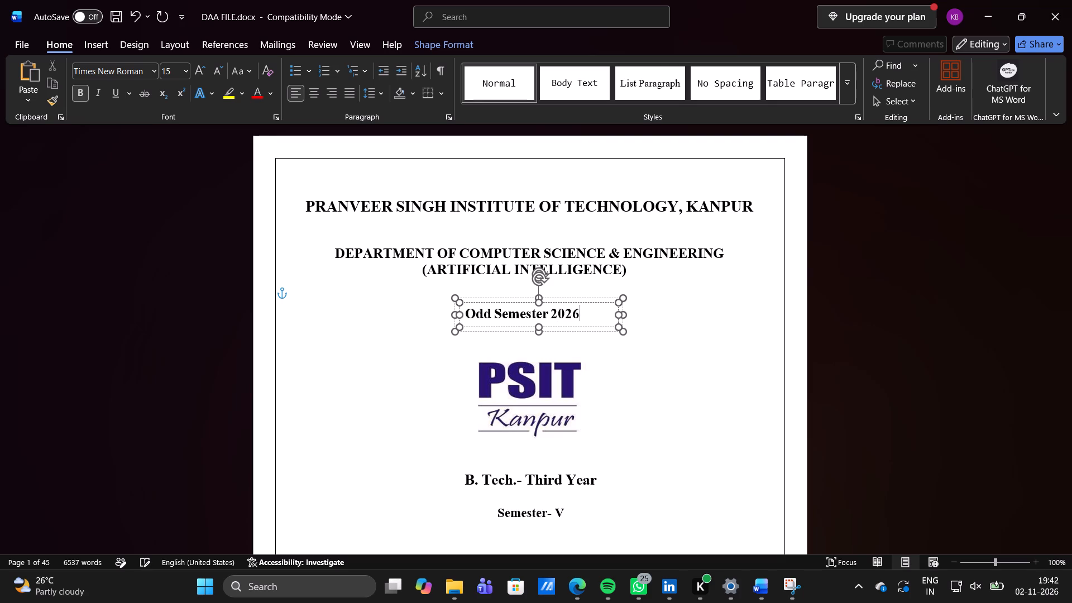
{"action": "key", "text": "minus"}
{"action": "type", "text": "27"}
{"action": "left_click", "coordinate": [663, 378]}
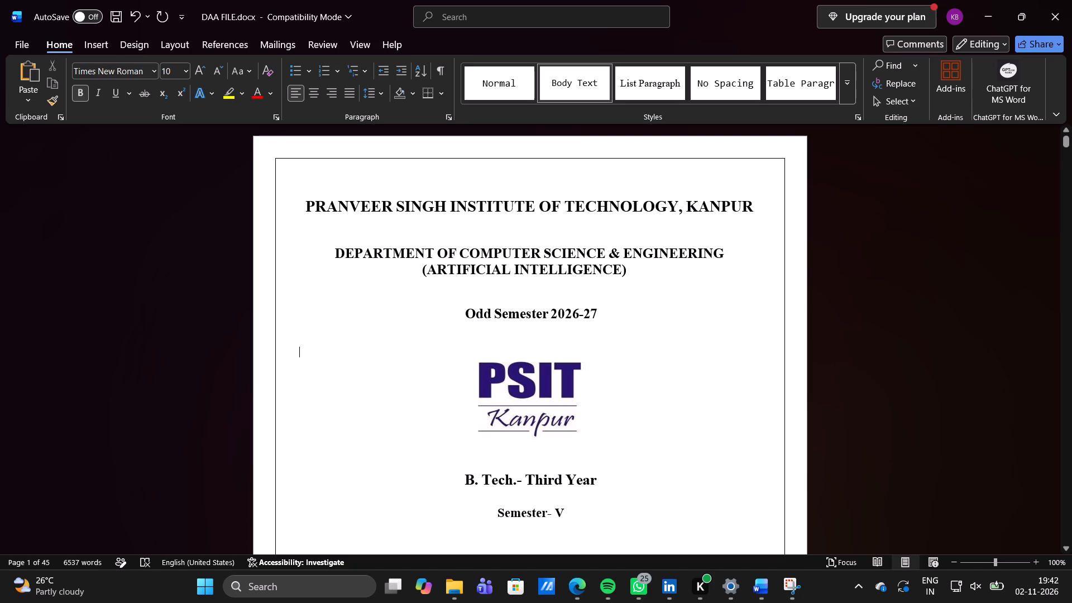
Delete the digits 503 from the bracketed course code below the Design and Analysis of Algorithm title.
{"action": "scroll", "coordinate": [602, 403], "scroll_direction": "down", "scroll_amount": 1}
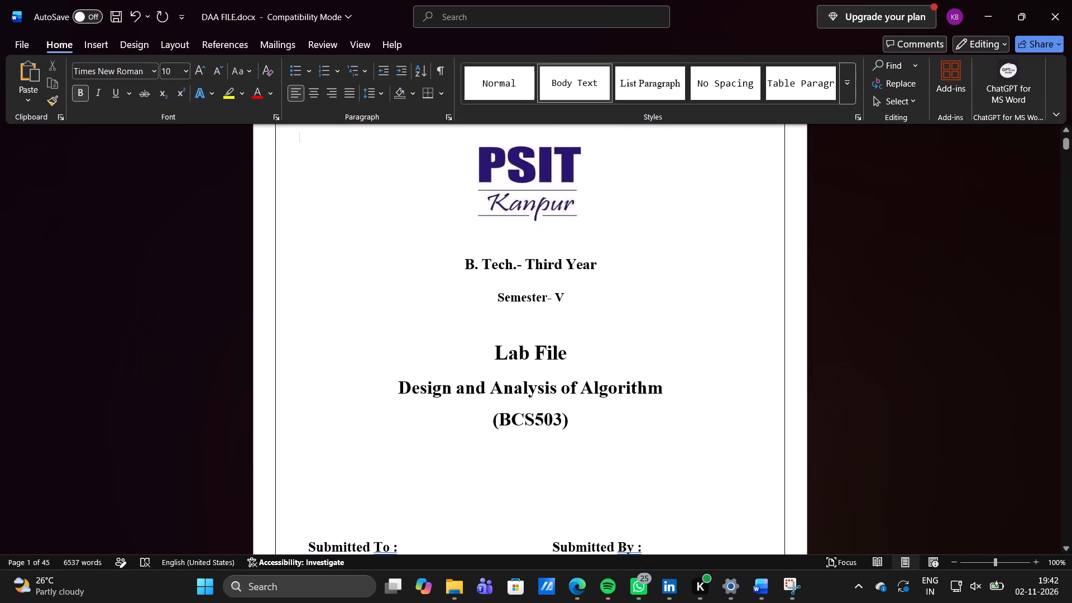
{"action": "scroll", "coordinate": [602, 403], "scroll_direction": "down", "scroll_amount": 1}
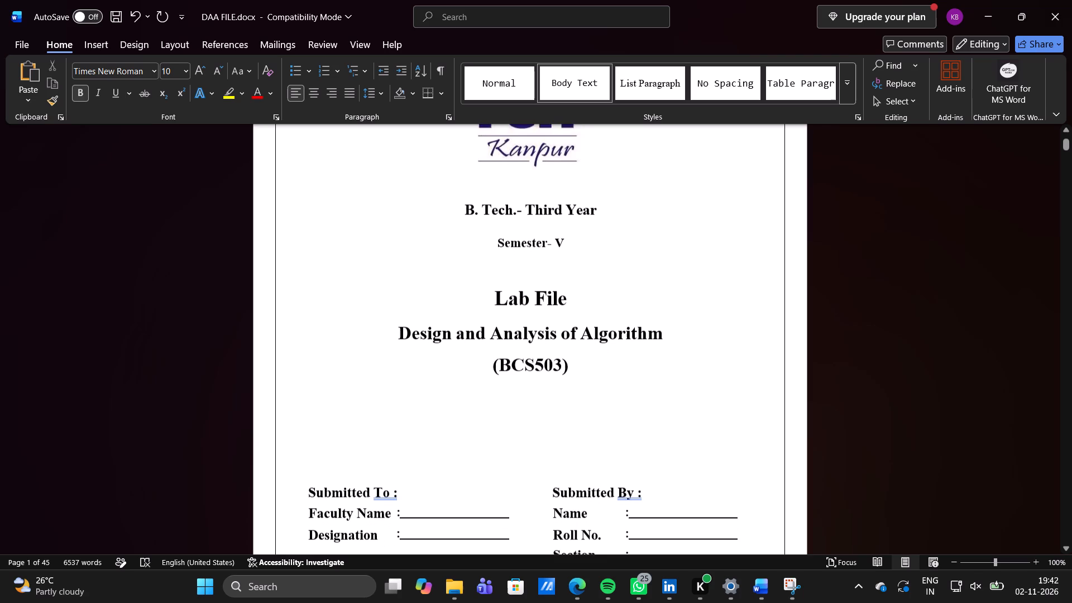
{"action": "scroll", "coordinate": [602, 403], "scroll_direction": "down", "scroll_amount": 1}
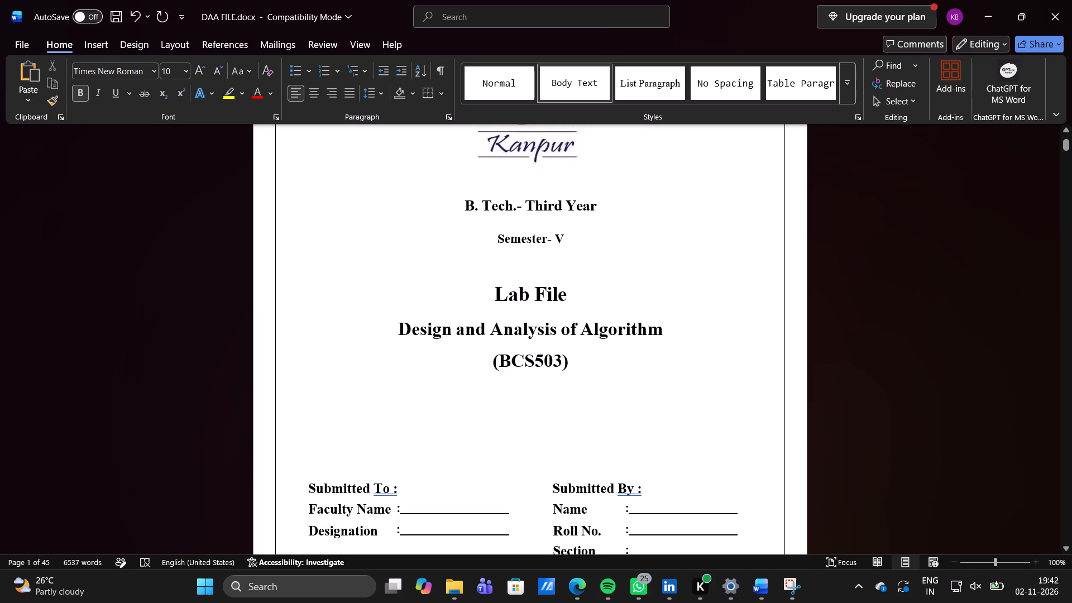
{"action": "left_click", "coordinate": [551, 358]}
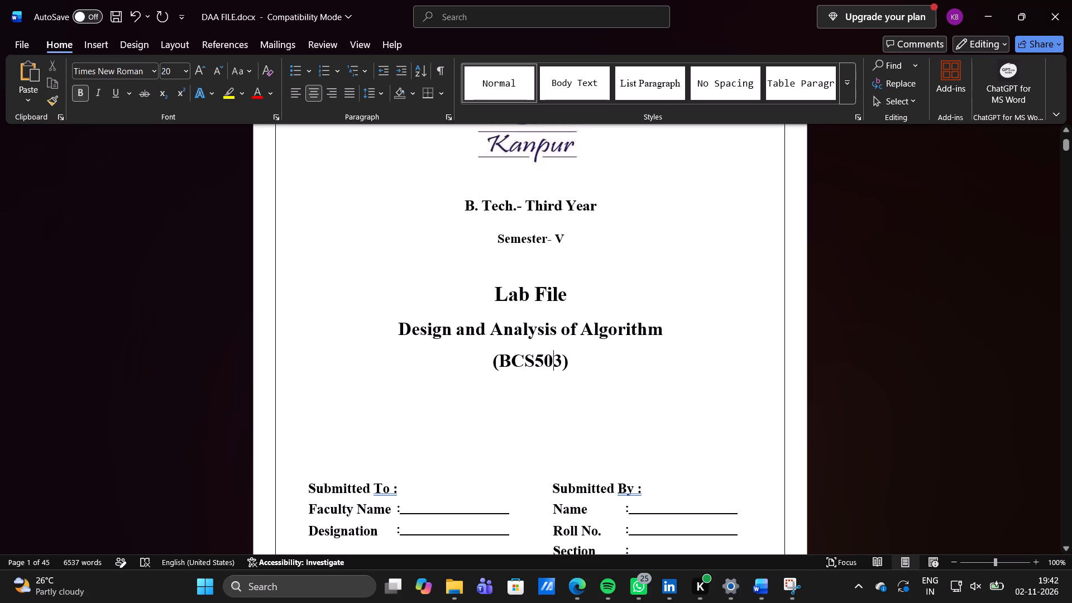
{"action": "key", "text": "Right"}
{"action": "key", "text": "BackSpace"}
{"action": "key", "text": "BackSpace"}
{"action": "key", "text": "BackSpace"}
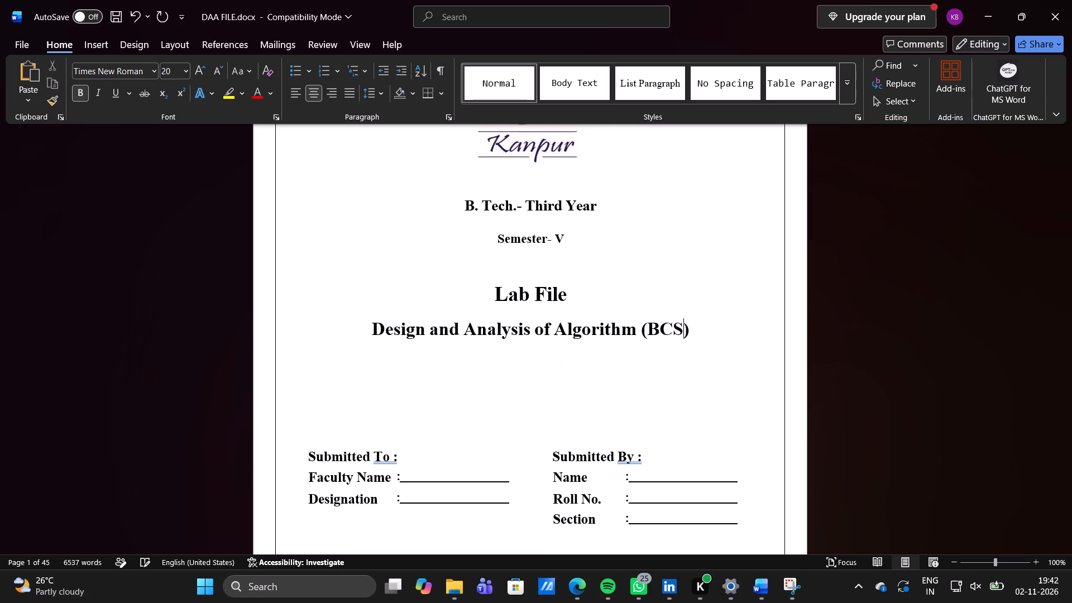
Put the bracketed (BCS) code on its own line beneath the Design and Analysis of Algorithm title.
{"action": "key", "text": "Left"}
{"action": "key", "text": "Left"}
{"action": "key", "text": "Left"}
{"action": "key", "text": "Left"}
{"action": "key", "text": "Return"}
Complete the bracketed course code as (BCS 553), with a space between the letters and the number.
{"action": "key", "text": "Right"}
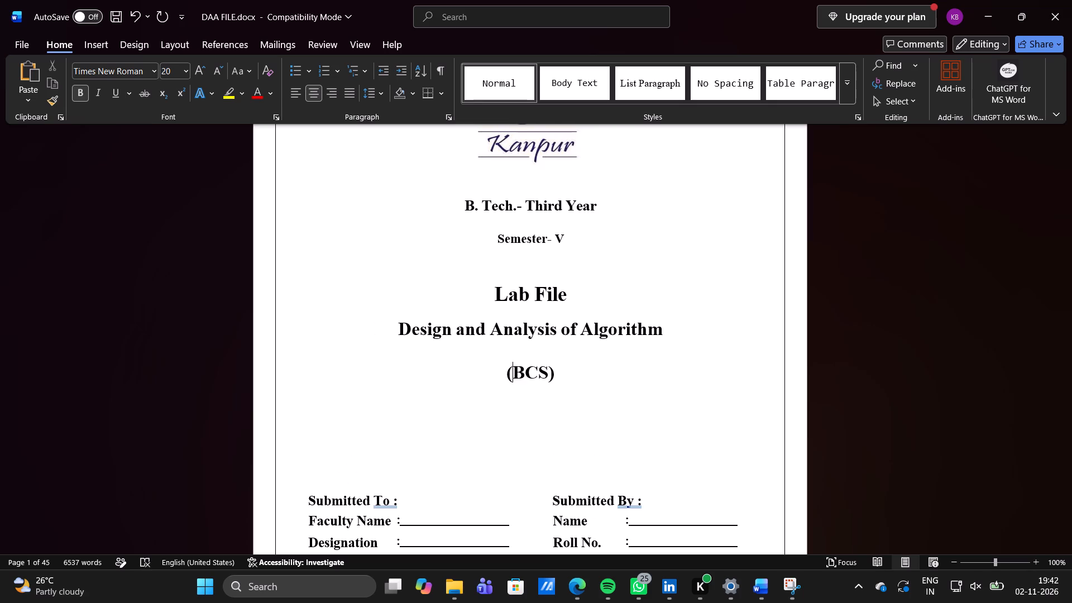
{"action": "key", "text": "Right"}
{"action": "key", "text": "Right"}
{"action": "key", "text": "Right"}
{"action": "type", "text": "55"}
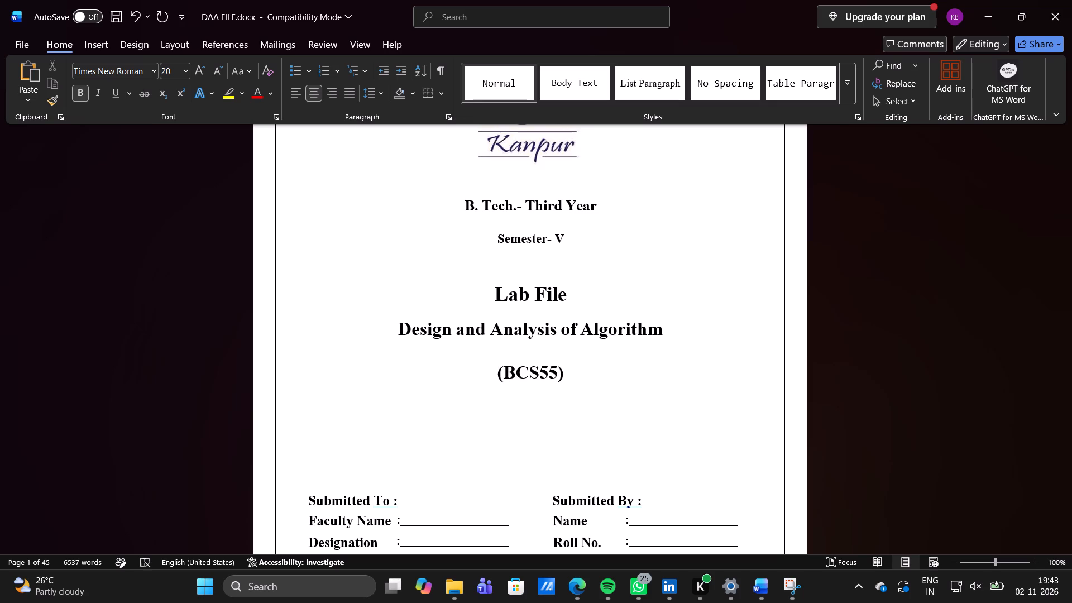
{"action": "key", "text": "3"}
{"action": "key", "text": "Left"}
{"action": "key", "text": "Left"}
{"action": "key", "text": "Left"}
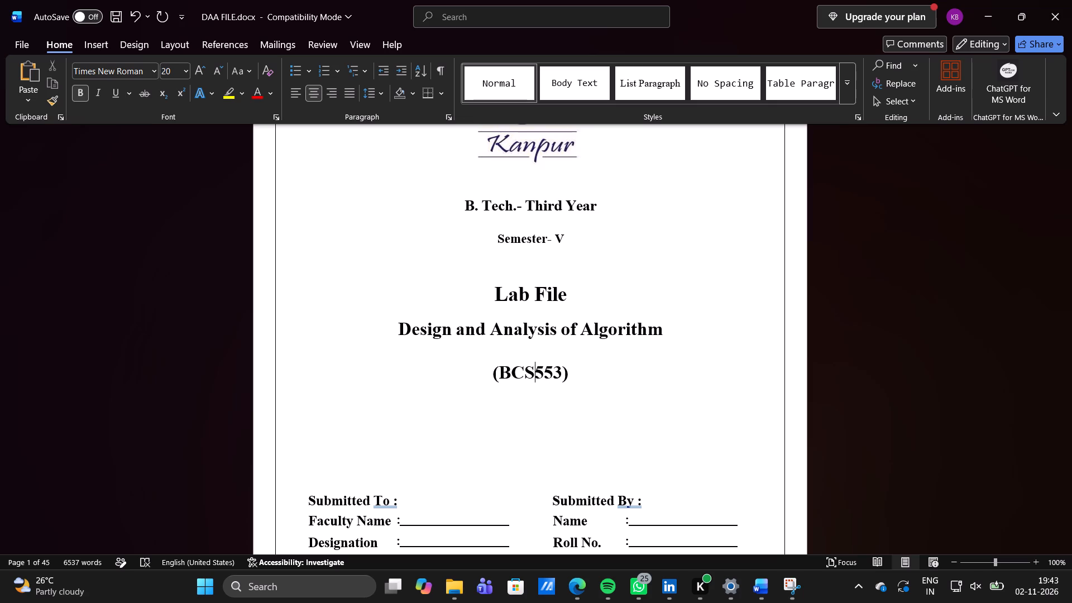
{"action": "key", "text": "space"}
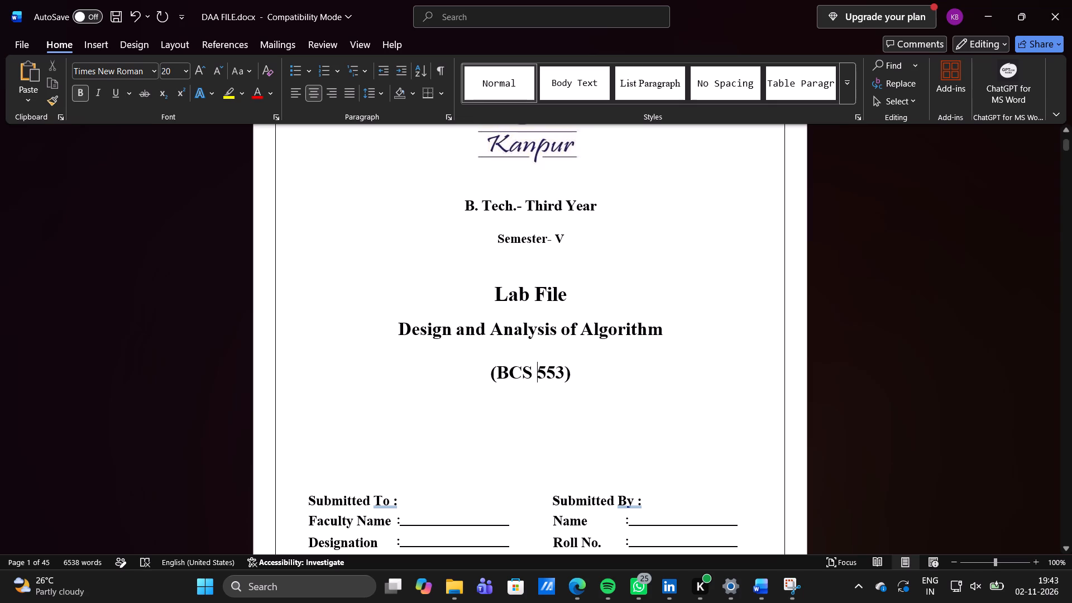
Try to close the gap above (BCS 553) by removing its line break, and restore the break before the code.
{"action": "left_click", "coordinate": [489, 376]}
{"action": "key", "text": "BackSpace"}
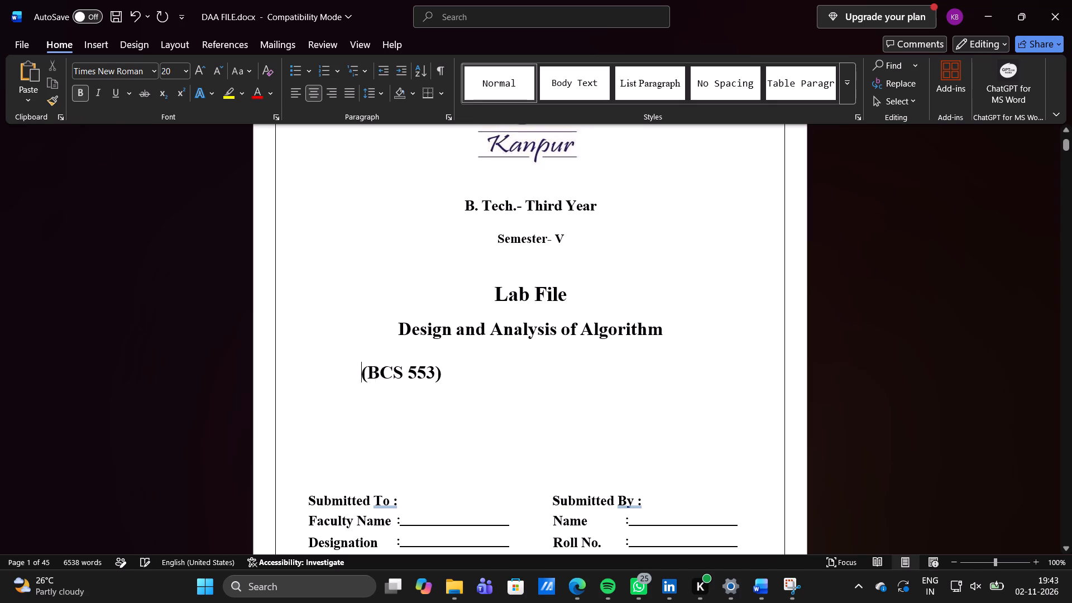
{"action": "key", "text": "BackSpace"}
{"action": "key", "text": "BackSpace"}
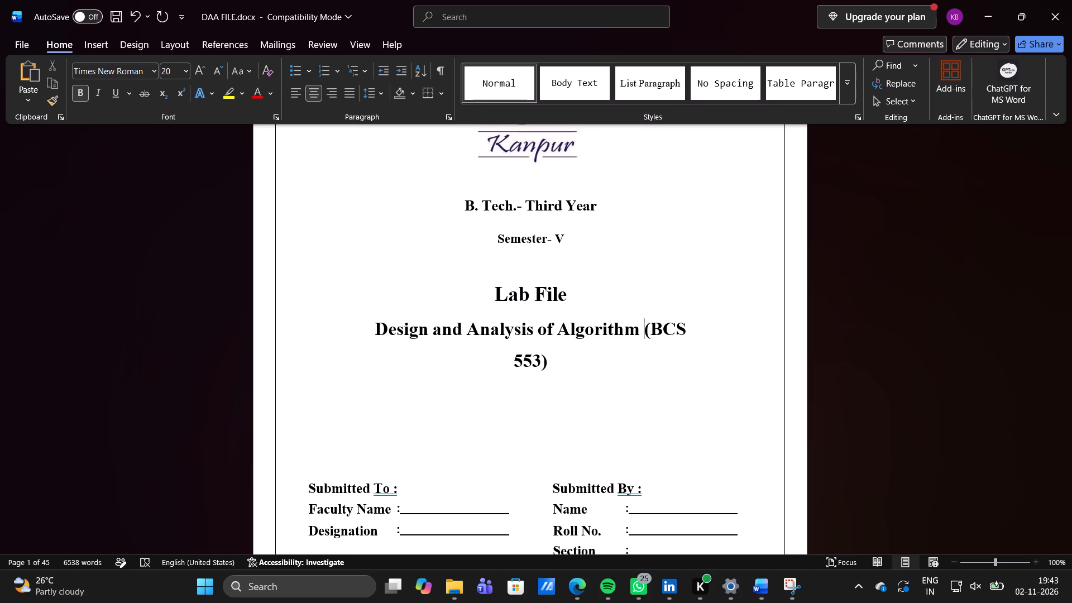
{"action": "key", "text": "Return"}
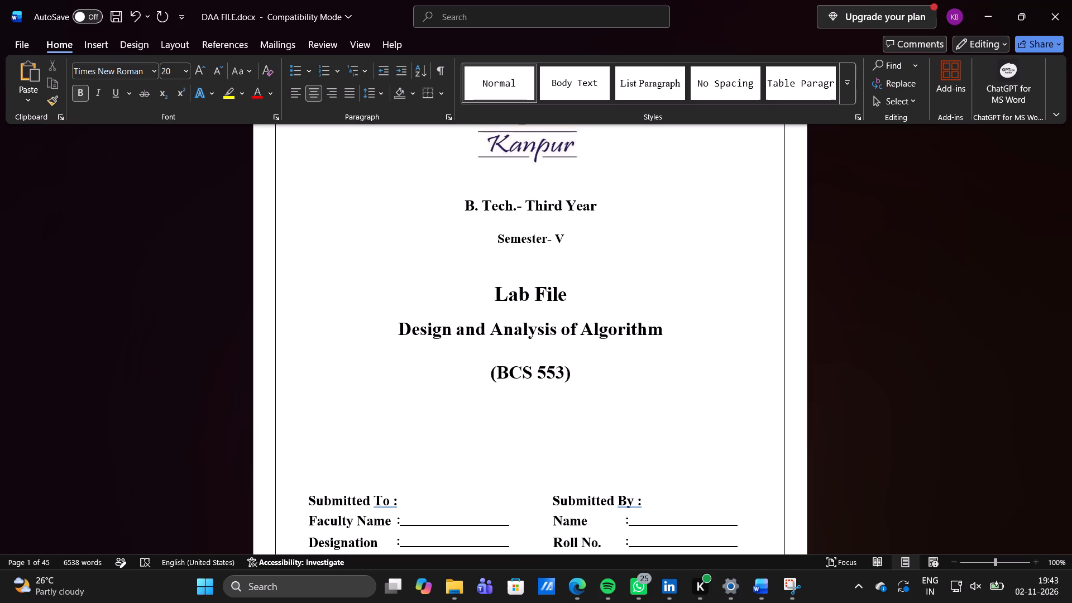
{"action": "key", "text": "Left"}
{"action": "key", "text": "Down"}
Correct the spelling of "recursive" in the Linear Search entry of the List of Experiments table.
{"action": "scroll", "coordinate": [562, 344], "scroll_direction": "down", "scroll_amount": 6, "text": "ctrl"}
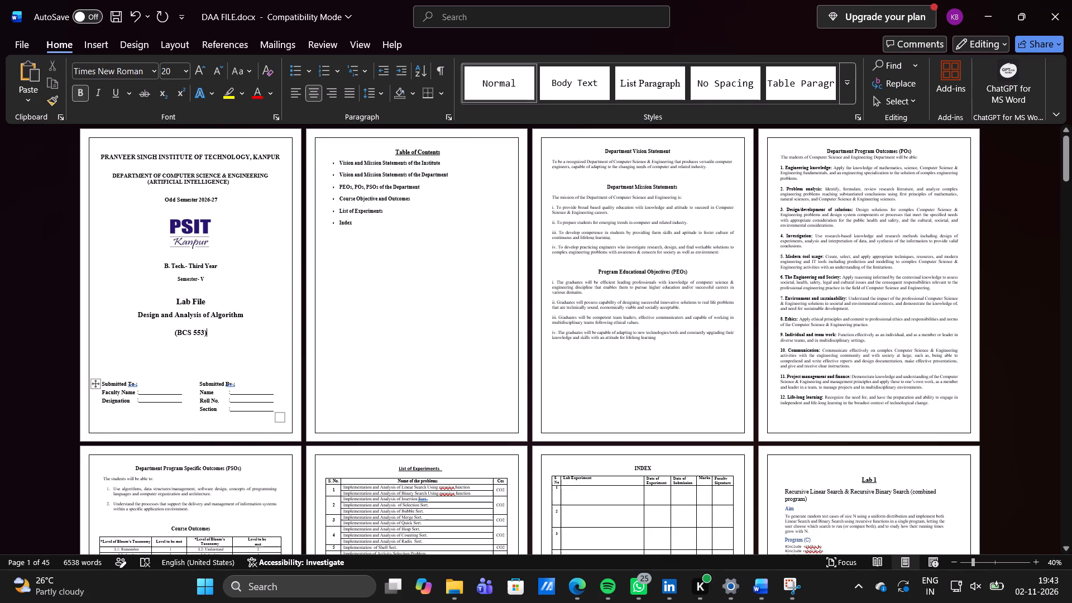
{"action": "scroll", "coordinate": [534, 370], "scroll_direction": "down", "scroll_amount": 1}
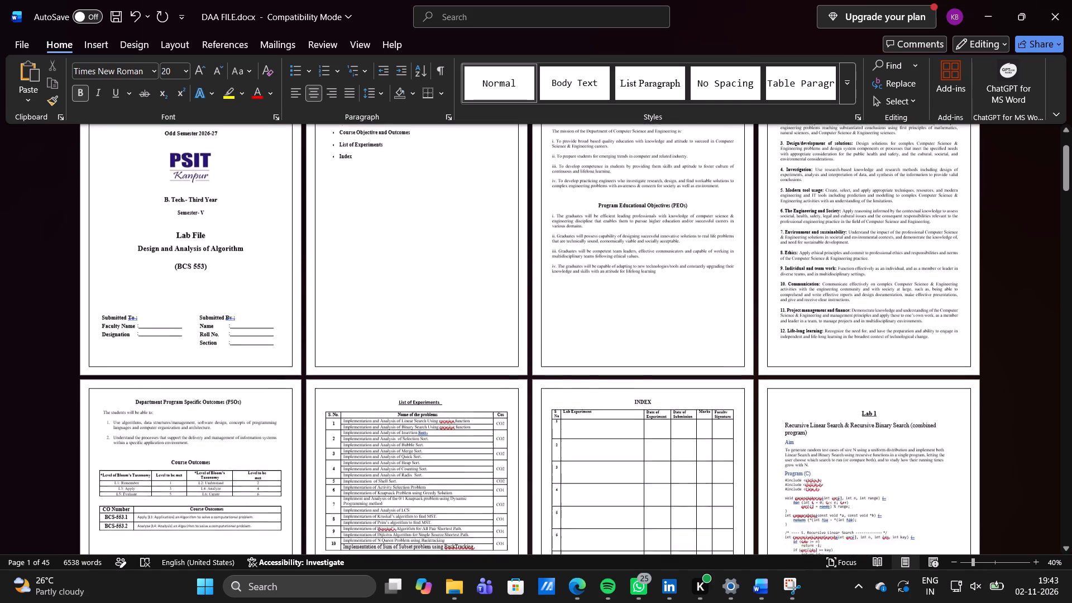
{"action": "scroll", "coordinate": [534, 370], "scroll_direction": "down", "scroll_amount": 1}
{"action": "scroll", "coordinate": [551, 435], "scroll_direction": "down", "scroll_amount": 1}
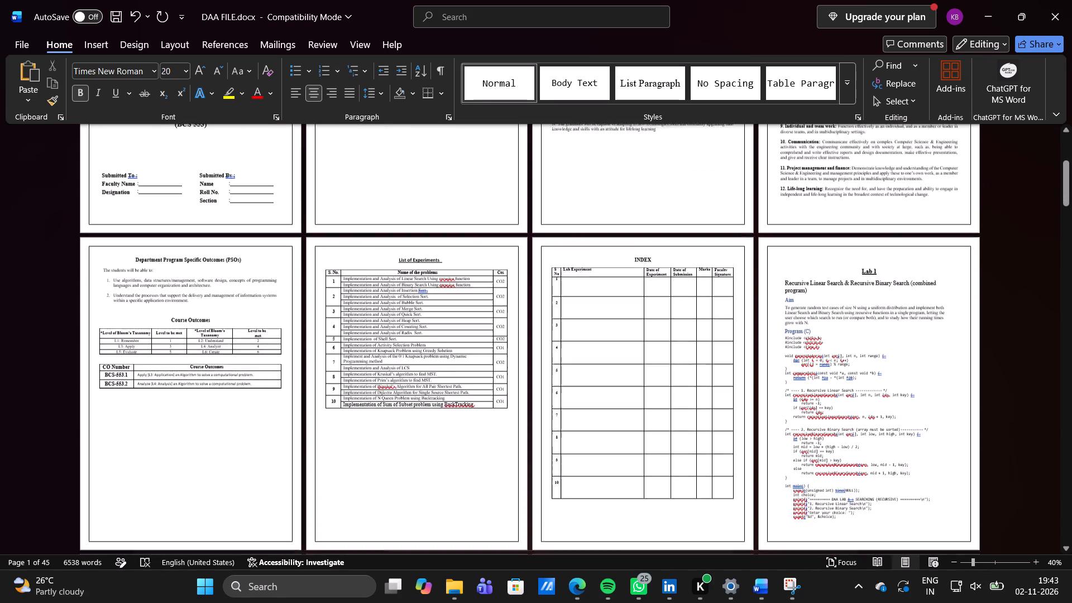
{"action": "scroll", "coordinate": [551, 435], "scroll_direction": "down", "scroll_amount": 1}
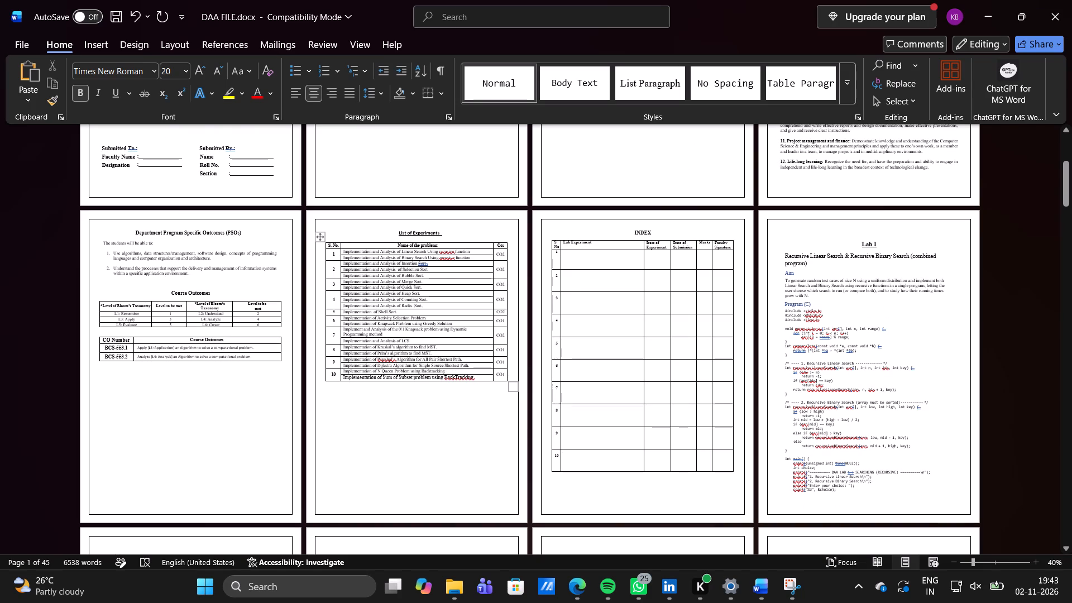
{"action": "right_click", "coordinate": [457, 252]}
{"action": "left_click", "coordinate": [420, 297]}
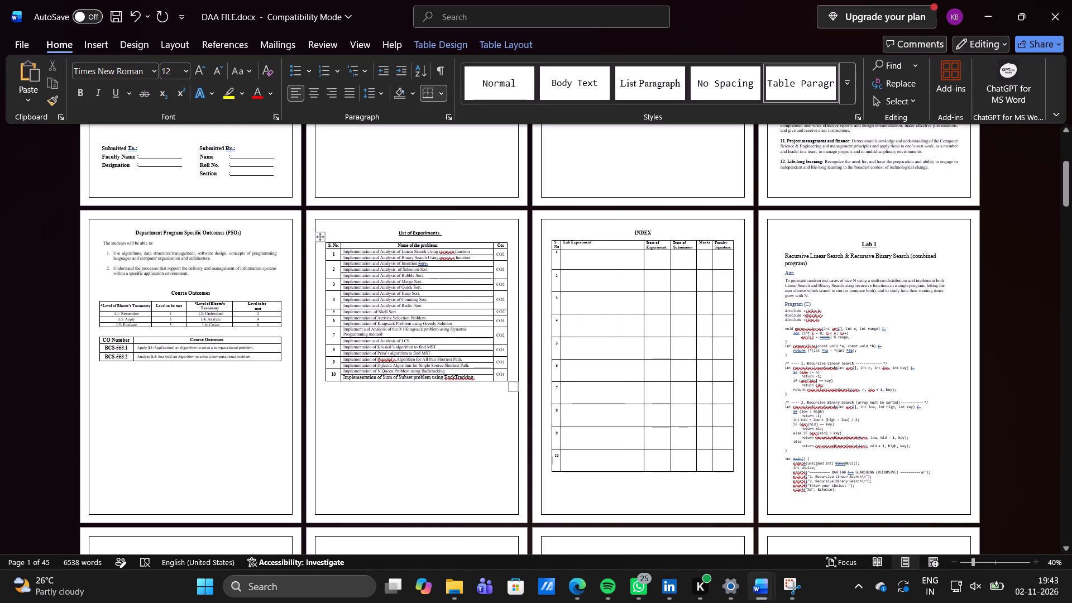
{"action": "scroll", "coordinate": [440, 253], "scroll_direction": "up", "scroll_amount": 9, "text": "ctrl"}
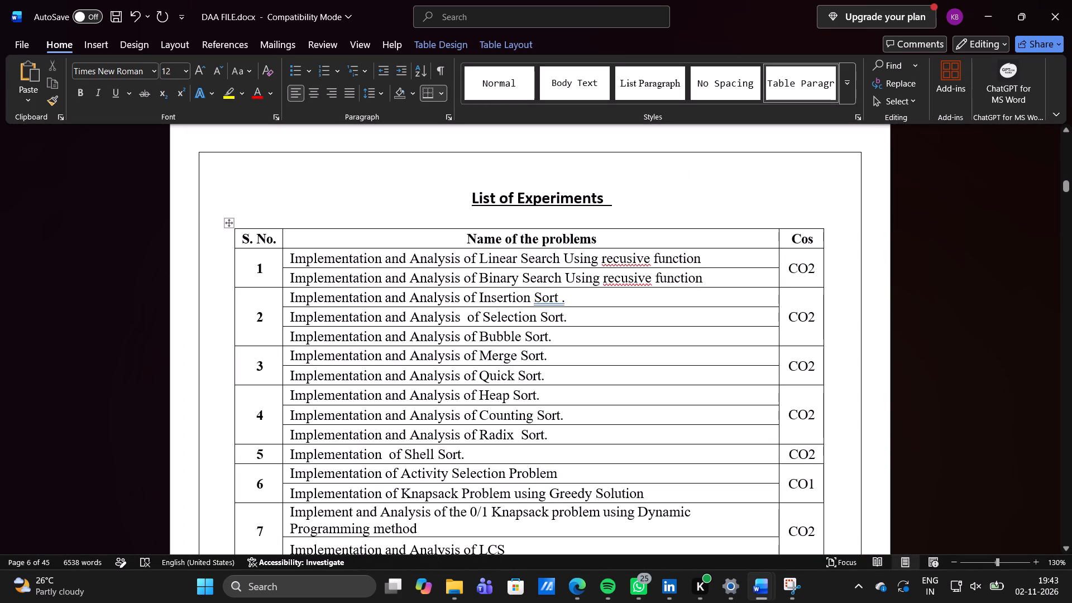
{"action": "left_click", "coordinate": [625, 260]}
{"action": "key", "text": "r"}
Correct the spelling of "recursive" in the Binary Search entry of the List of Experiments table.
{"action": "key", "text": "Down"}
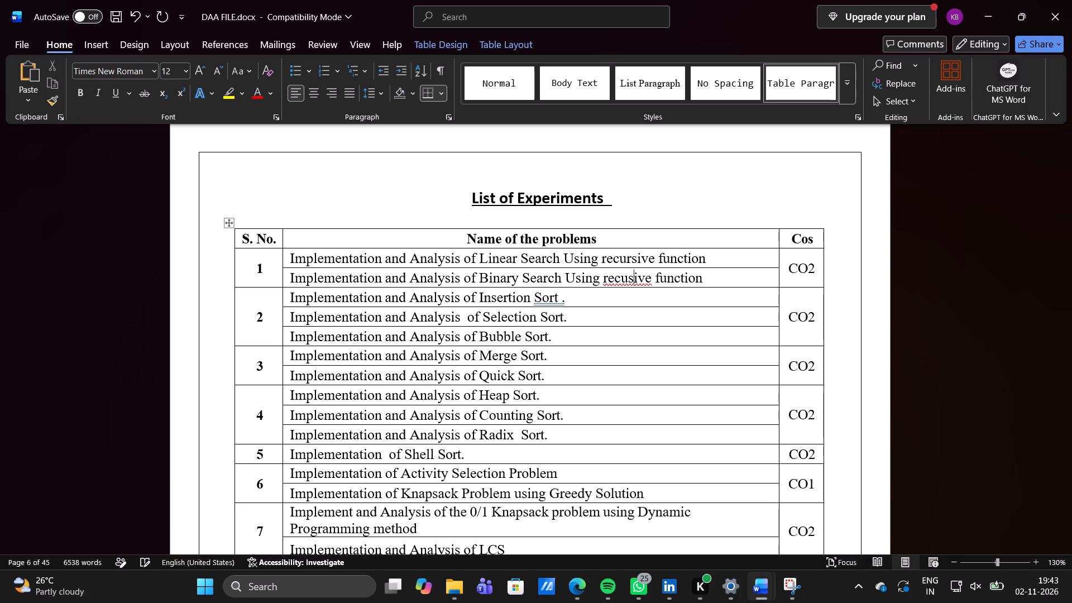
{"action": "key", "text": "Left"}
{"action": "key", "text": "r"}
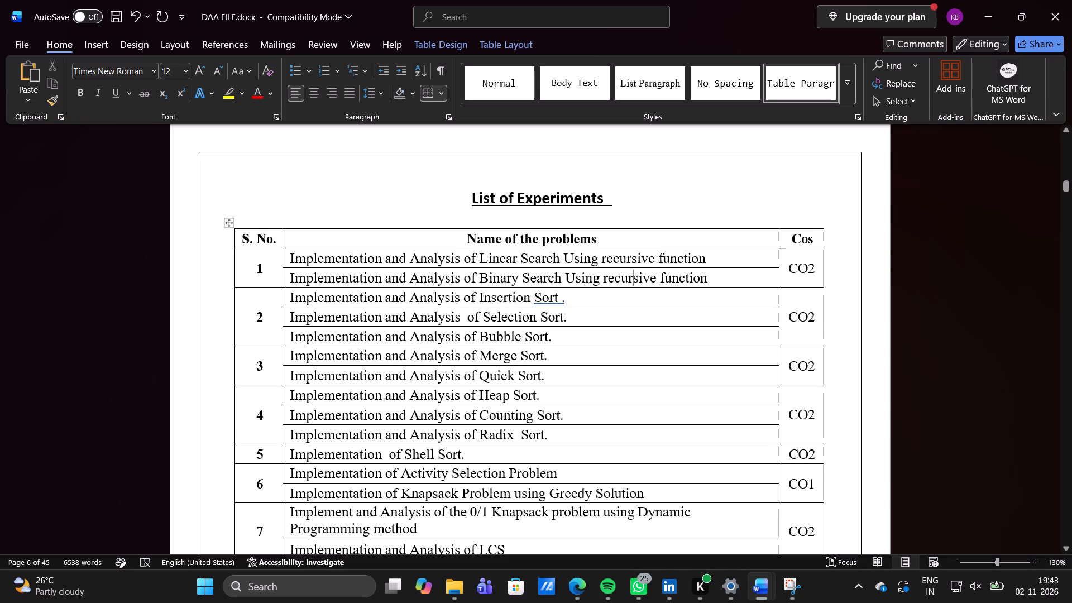
Correct the algorithm name to "Warshall's" in the All Pair Shortest Path entry of experiment 9.
{"action": "scroll", "coordinate": [679, 350], "scroll_direction": "down", "scroll_amount": 1}
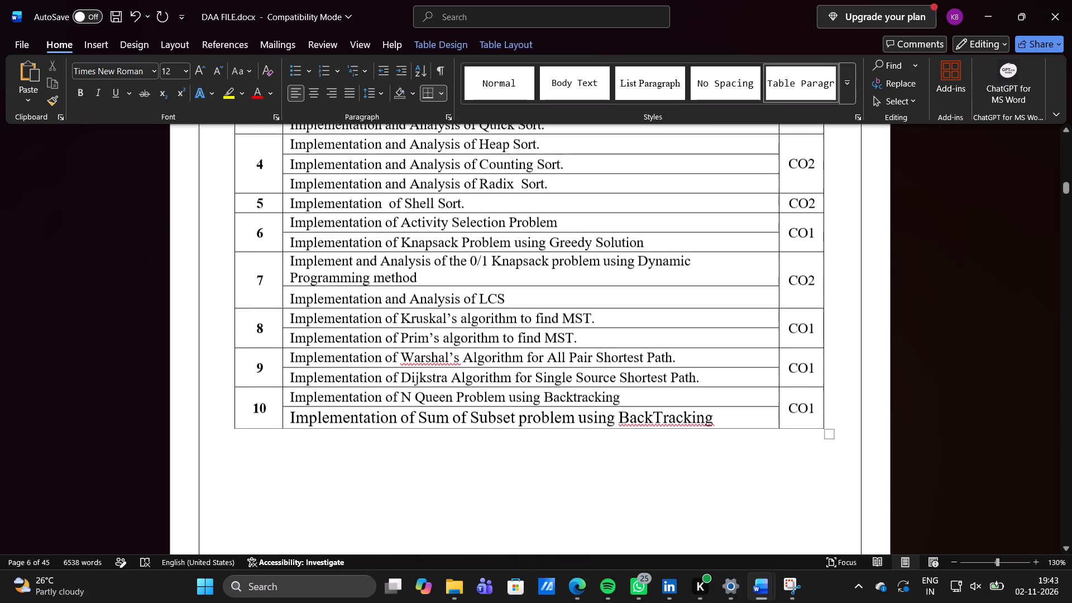
{"action": "left_click", "coordinate": [429, 360]}
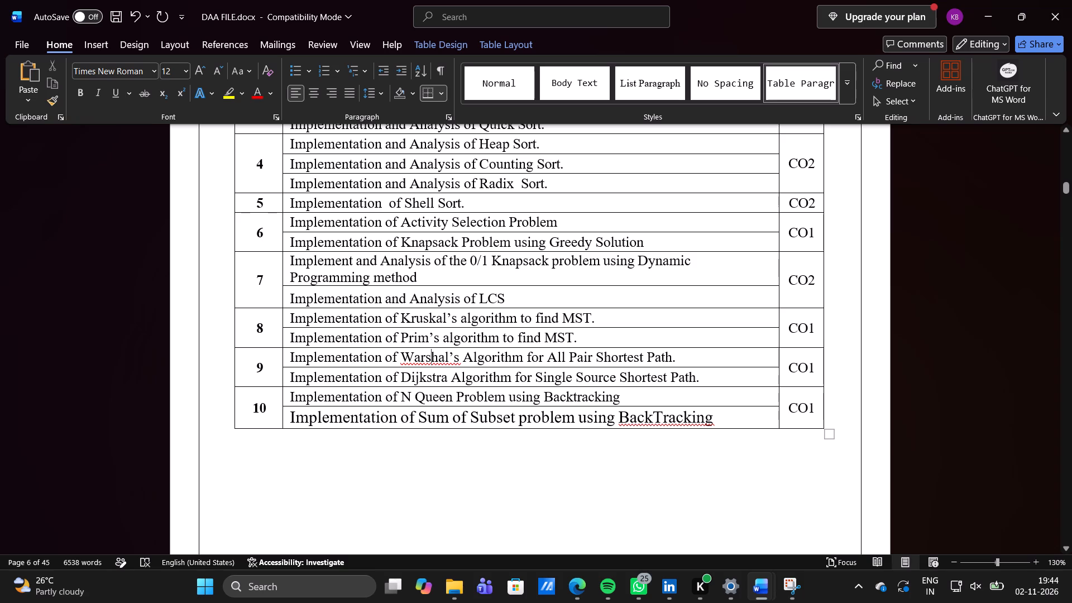
{"action": "left_click", "coordinate": [447, 356]}
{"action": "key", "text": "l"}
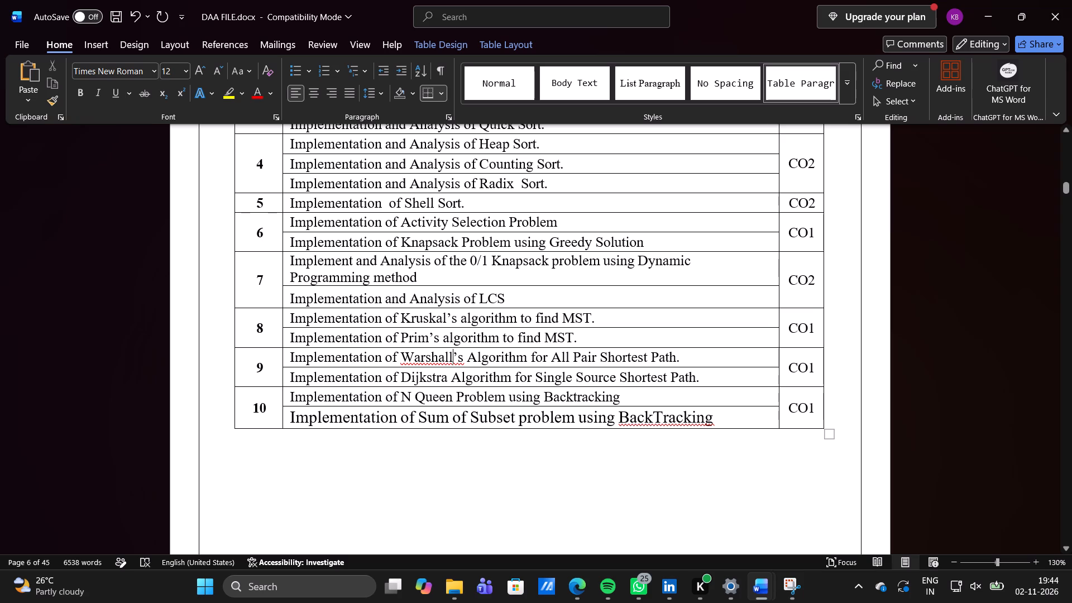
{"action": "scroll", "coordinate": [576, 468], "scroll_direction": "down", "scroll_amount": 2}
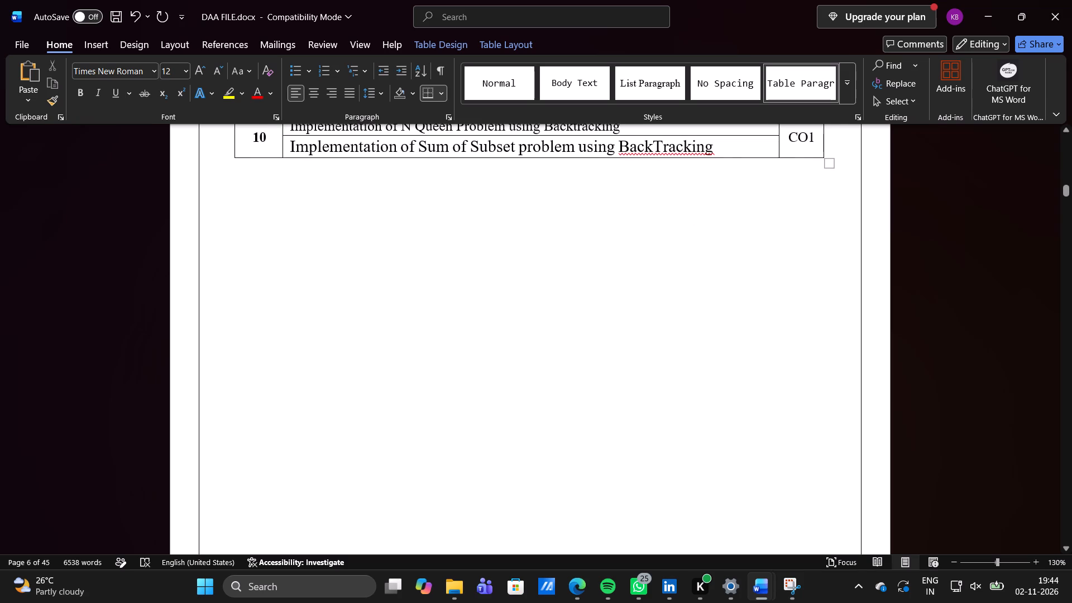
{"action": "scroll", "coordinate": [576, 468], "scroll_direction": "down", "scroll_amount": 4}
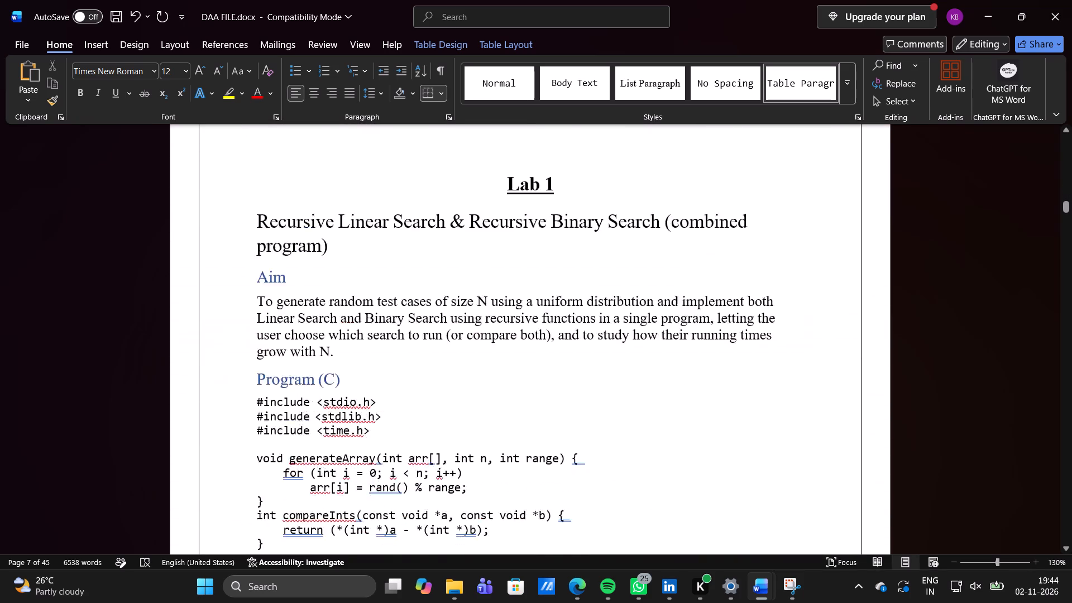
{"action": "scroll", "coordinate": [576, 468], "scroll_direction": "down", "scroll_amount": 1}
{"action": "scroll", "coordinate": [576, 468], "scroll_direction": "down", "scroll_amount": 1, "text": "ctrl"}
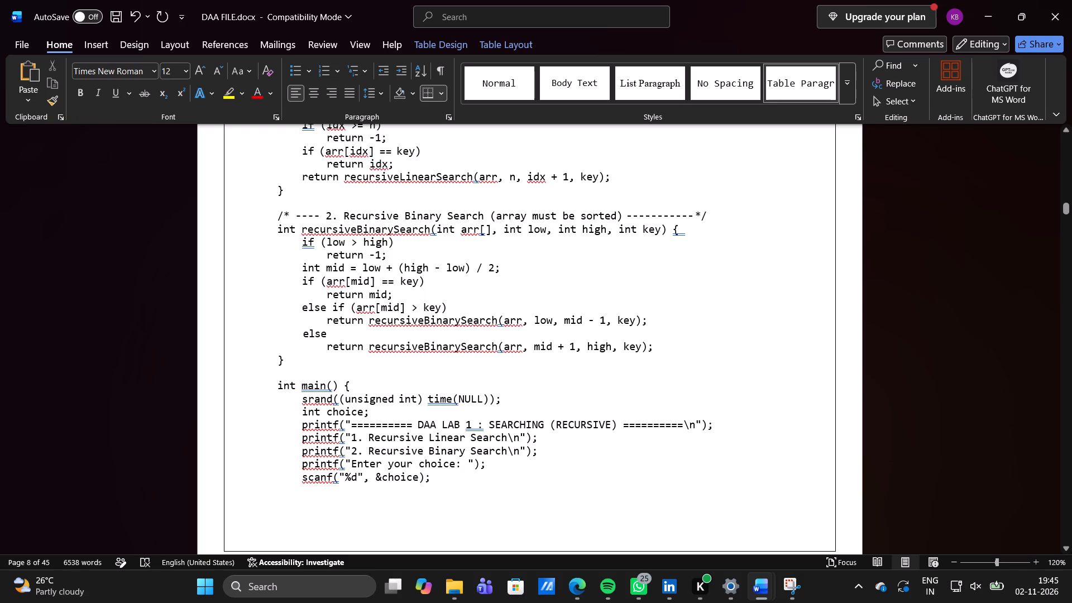
Review the code and output pages of the searching and insertion sort experiments.
{"action": "scroll", "coordinate": [534, 446], "scroll_direction": "down", "scroll_amount": 3}
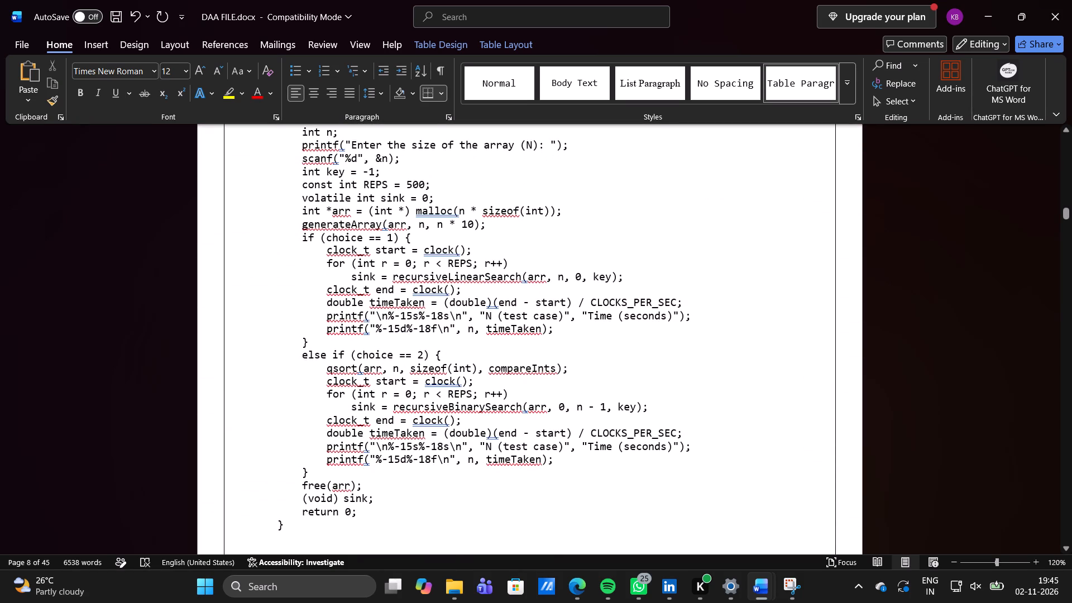
{"action": "scroll", "coordinate": [534, 446], "scroll_direction": "down", "scroll_amount": 3}
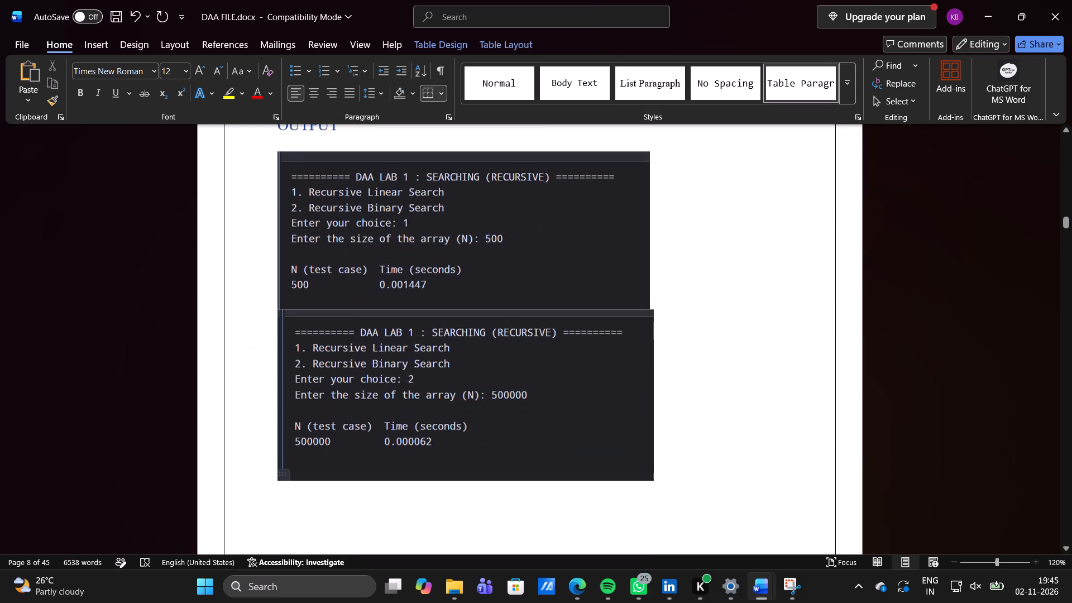
{"action": "scroll", "coordinate": [534, 446], "scroll_direction": "down", "scroll_amount": 2}
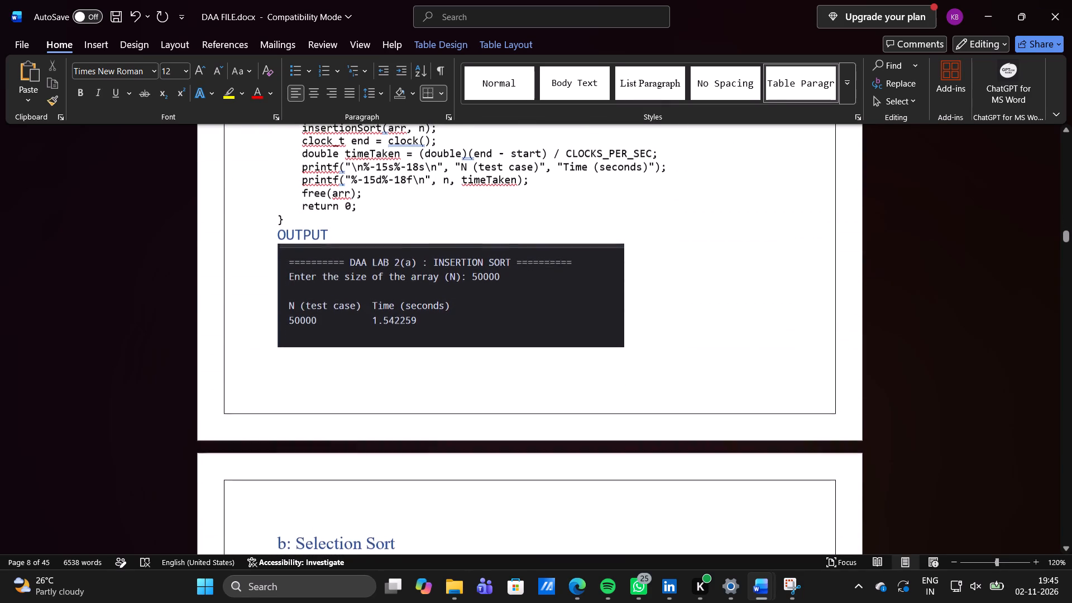
Fill in the faculty member's name, with the title Dr., on the cover page's Faculty Name line under Submitted To.
{"action": "scroll", "coordinate": [534, 446], "scroll_direction": "up", "scroll_amount": 7}
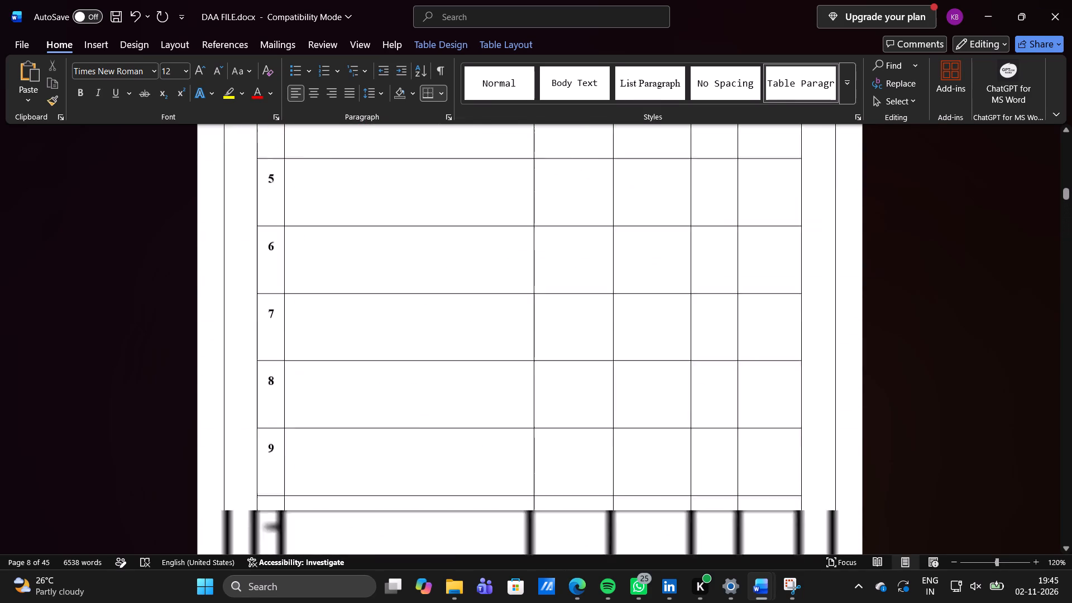
{"action": "scroll", "coordinate": [534, 446], "scroll_direction": "up", "scroll_amount": 10}
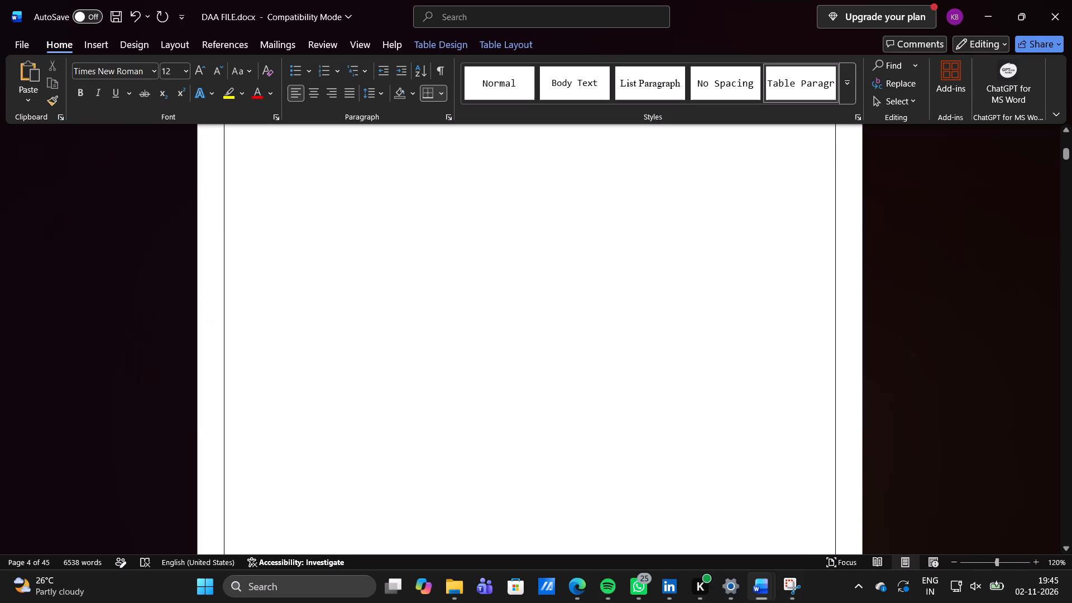
{"action": "scroll", "coordinate": [534, 446], "scroll_direction": "up", "scroll_amount": 3}
{"action": "scroll", "coordinate": [534, 446], "scroll_direction": "down", "scroll_amount": 1}
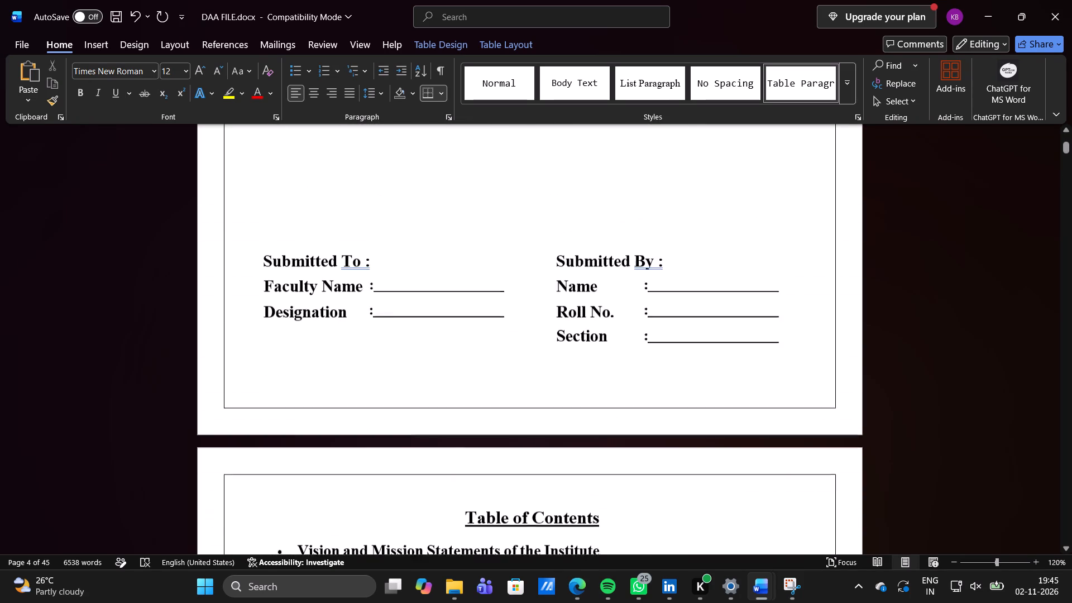
{"action": "scroll", "coordinate": [534, 446], "scroll_direction": "down", "scroll_amount": 1}
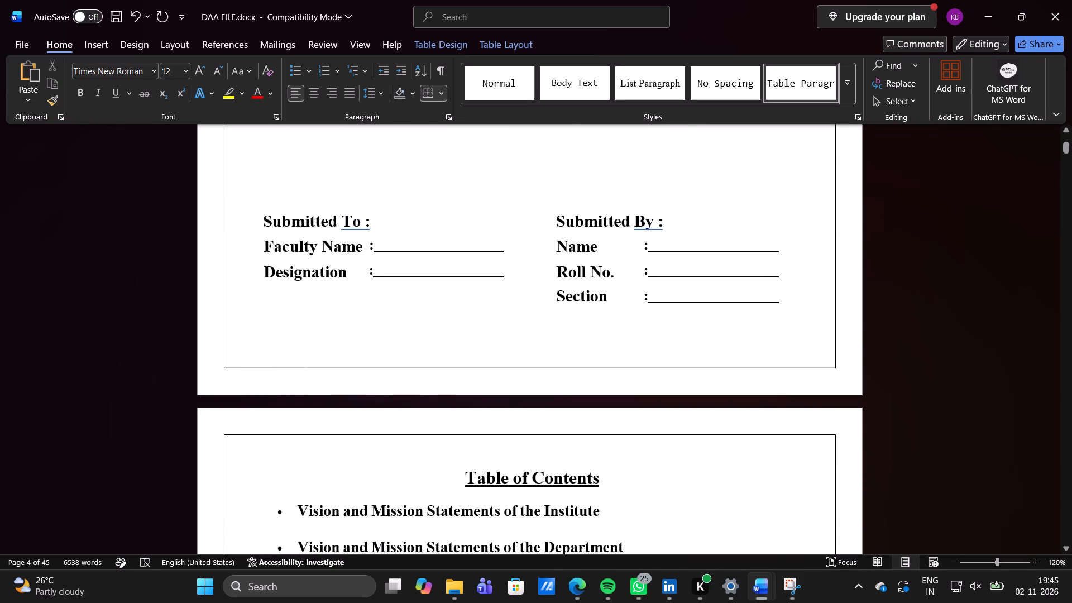
{"action": "left_click", "coordinate": [396, 231]}
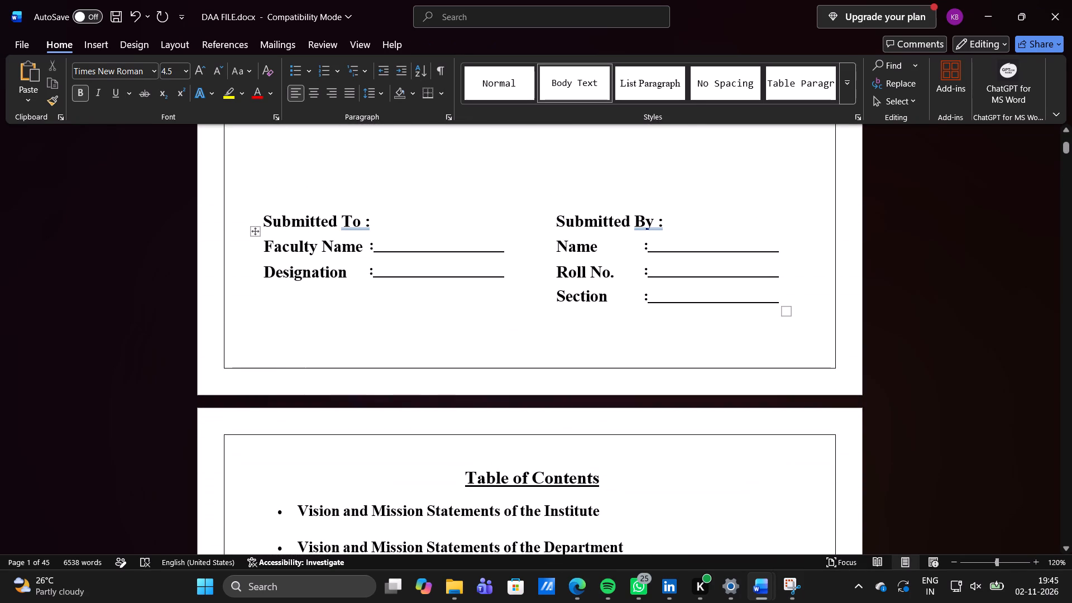
{"action": "left_click", "coordinate": [379, 245]}
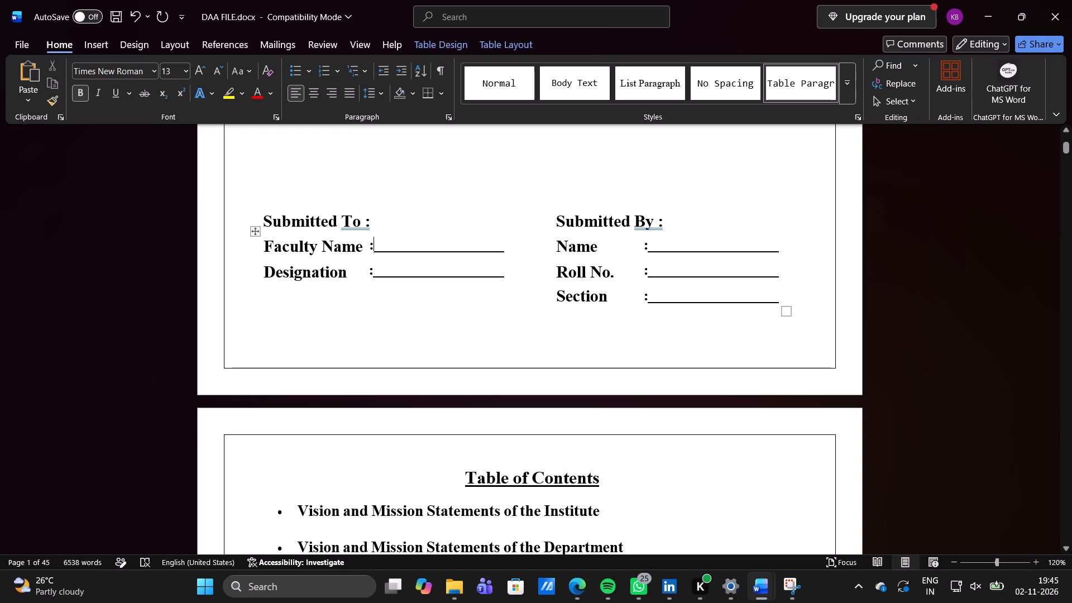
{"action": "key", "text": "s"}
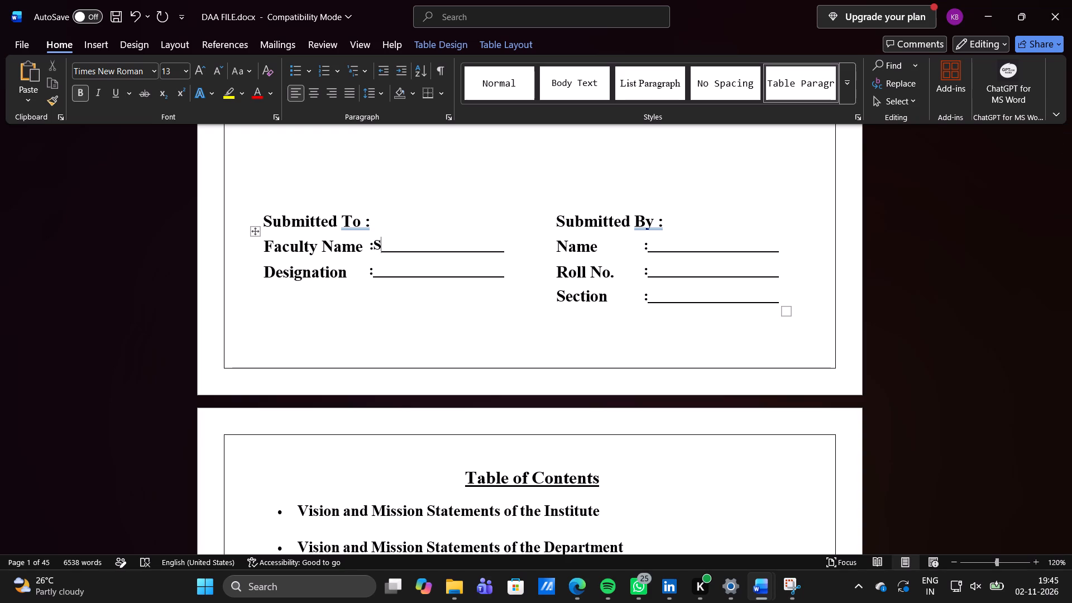
{"action": "key", "text": "BackSpace"}
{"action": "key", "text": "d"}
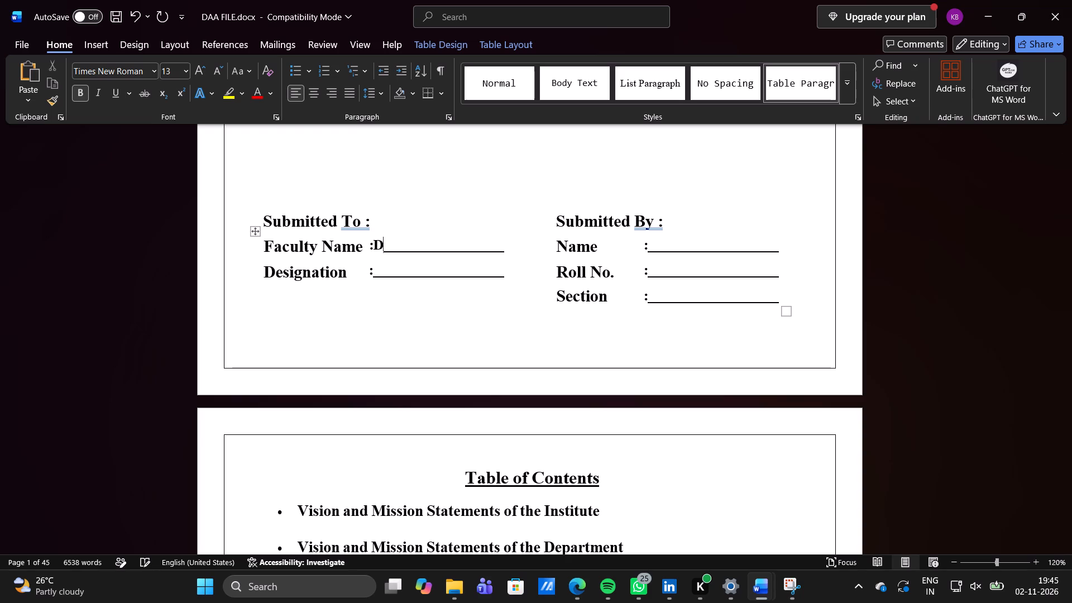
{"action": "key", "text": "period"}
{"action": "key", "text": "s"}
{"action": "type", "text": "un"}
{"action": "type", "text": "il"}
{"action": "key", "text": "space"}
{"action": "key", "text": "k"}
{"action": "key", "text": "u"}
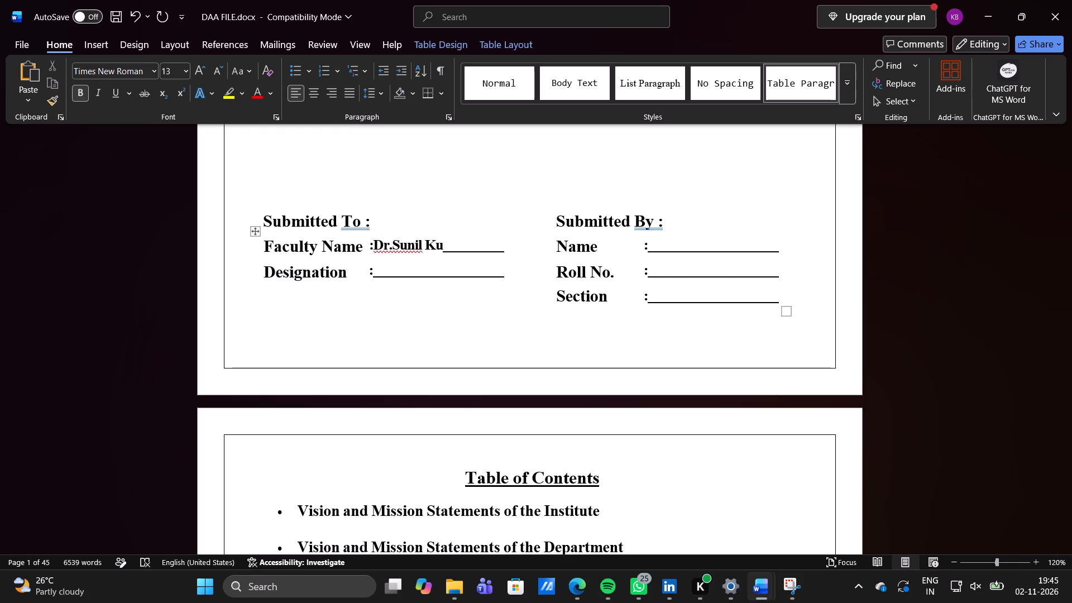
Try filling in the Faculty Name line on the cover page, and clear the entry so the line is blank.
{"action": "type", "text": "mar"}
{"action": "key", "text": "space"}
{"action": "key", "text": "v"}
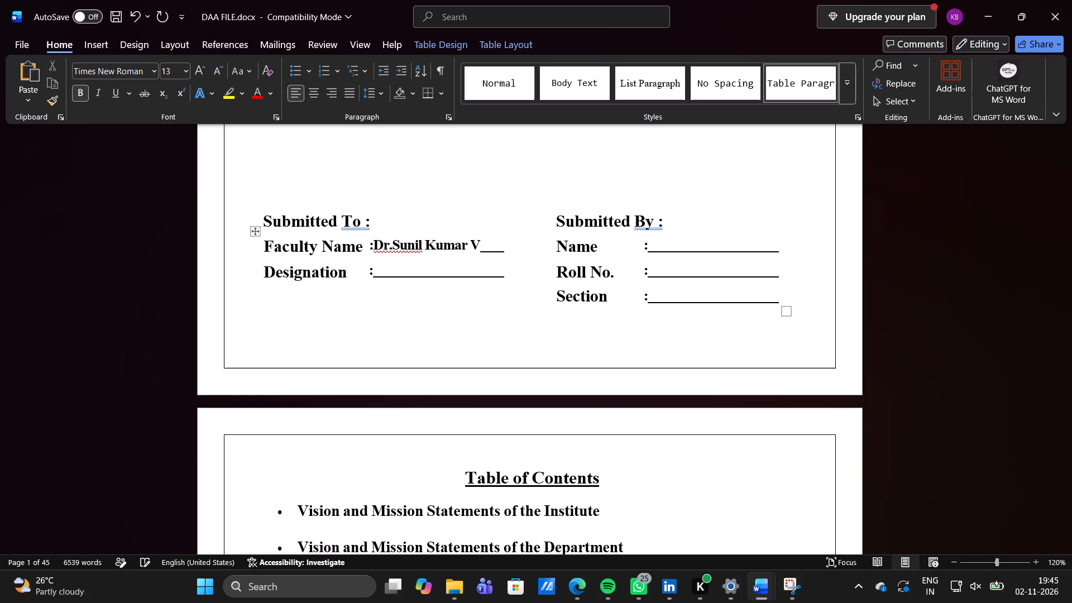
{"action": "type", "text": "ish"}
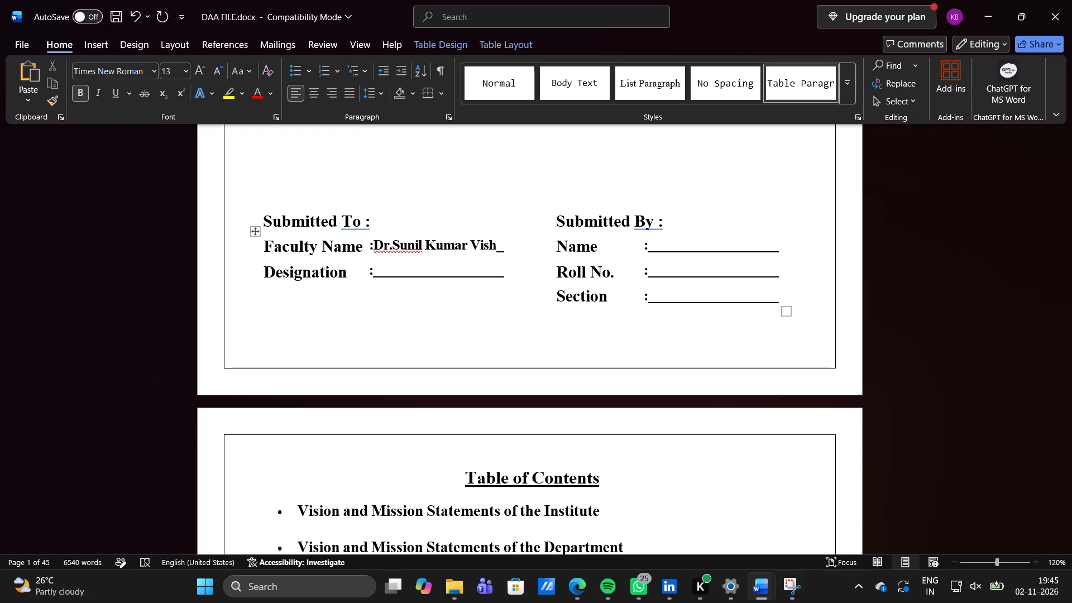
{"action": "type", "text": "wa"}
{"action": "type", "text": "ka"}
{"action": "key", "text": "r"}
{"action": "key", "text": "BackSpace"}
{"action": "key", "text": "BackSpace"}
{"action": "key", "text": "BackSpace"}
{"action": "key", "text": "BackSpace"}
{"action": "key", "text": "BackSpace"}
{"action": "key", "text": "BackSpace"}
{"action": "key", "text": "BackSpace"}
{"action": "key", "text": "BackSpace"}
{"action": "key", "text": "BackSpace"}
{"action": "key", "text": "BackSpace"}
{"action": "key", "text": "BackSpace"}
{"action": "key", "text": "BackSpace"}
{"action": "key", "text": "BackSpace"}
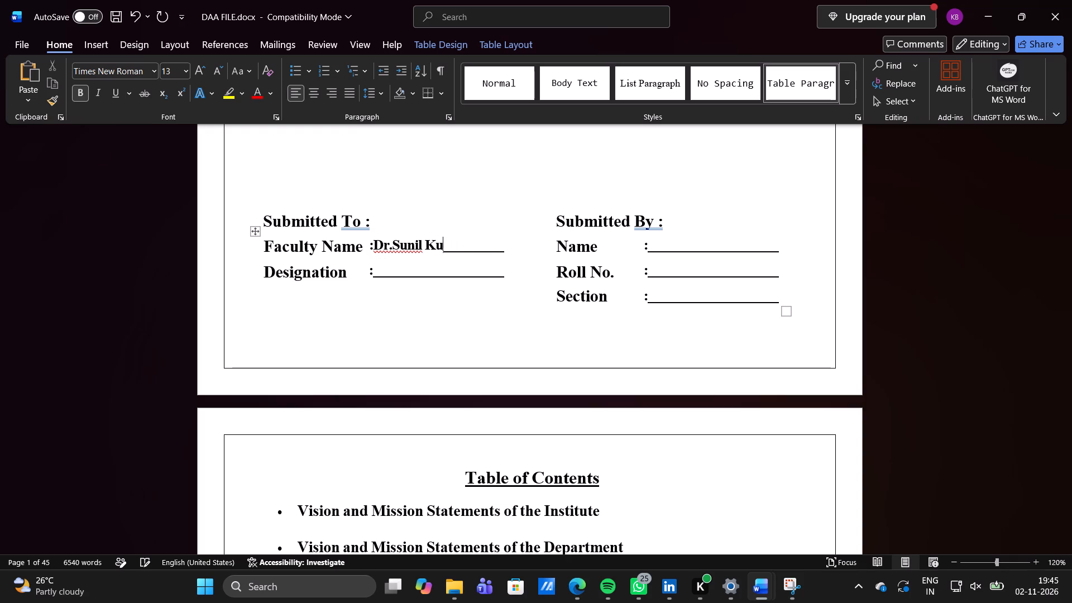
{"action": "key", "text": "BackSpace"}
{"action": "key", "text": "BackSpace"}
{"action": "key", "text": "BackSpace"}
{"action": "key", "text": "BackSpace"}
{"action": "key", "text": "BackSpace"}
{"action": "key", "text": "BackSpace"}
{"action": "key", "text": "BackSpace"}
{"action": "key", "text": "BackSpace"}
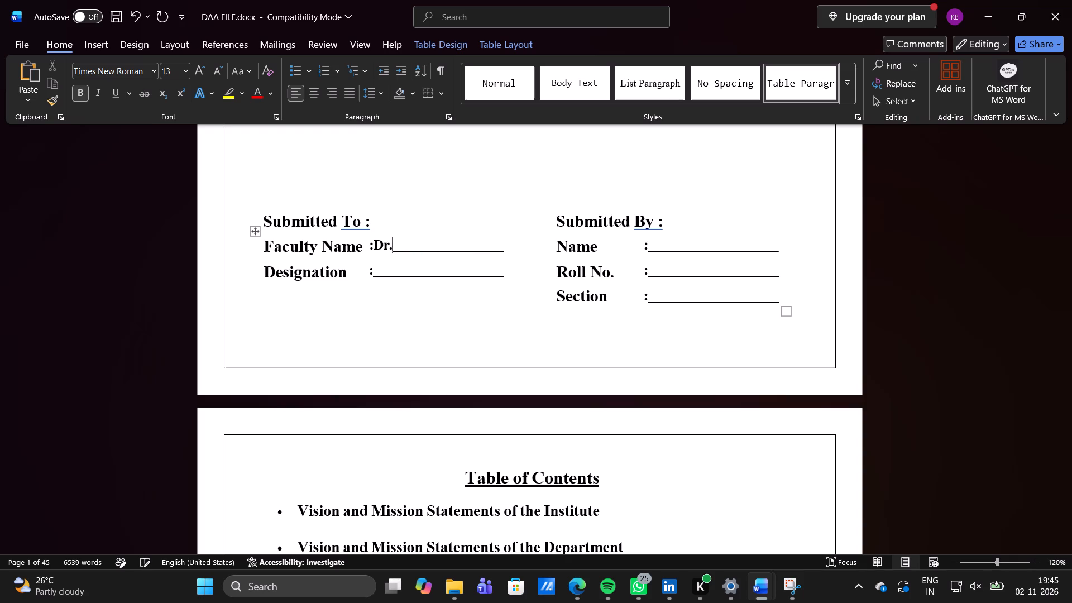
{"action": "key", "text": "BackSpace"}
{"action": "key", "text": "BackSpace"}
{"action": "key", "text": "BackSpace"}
Save the edited lab file document.
{"action": "scroll", "coordinate": [570, 307], "scroll_direction": "up", "scroll_amount": 2}
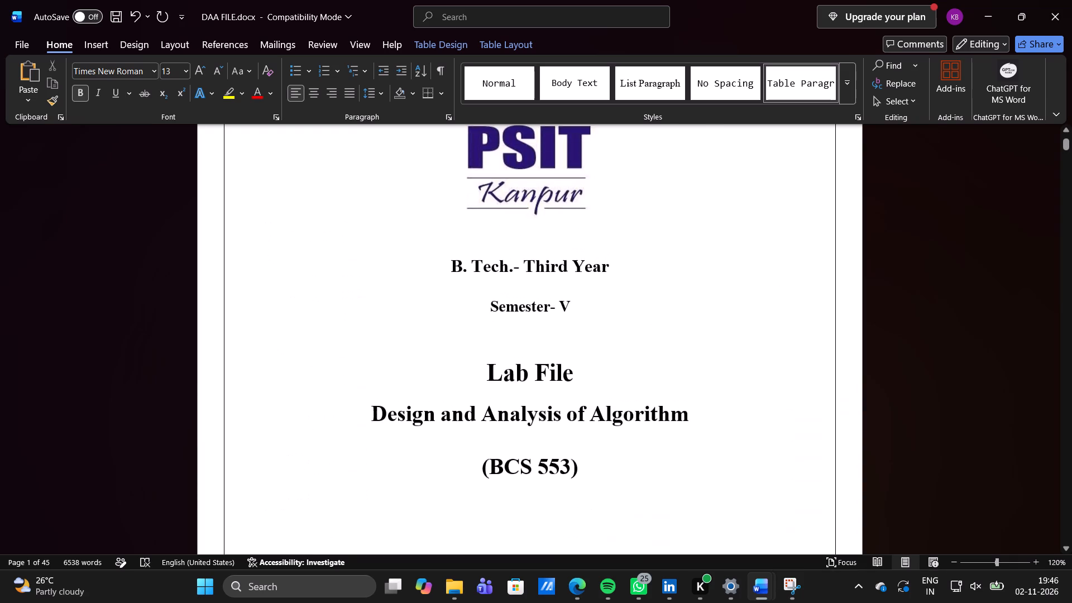
{"action": "scroll", "coordinate": [570, 307], "scroll_direction": "up", "scroll_amount": 1}
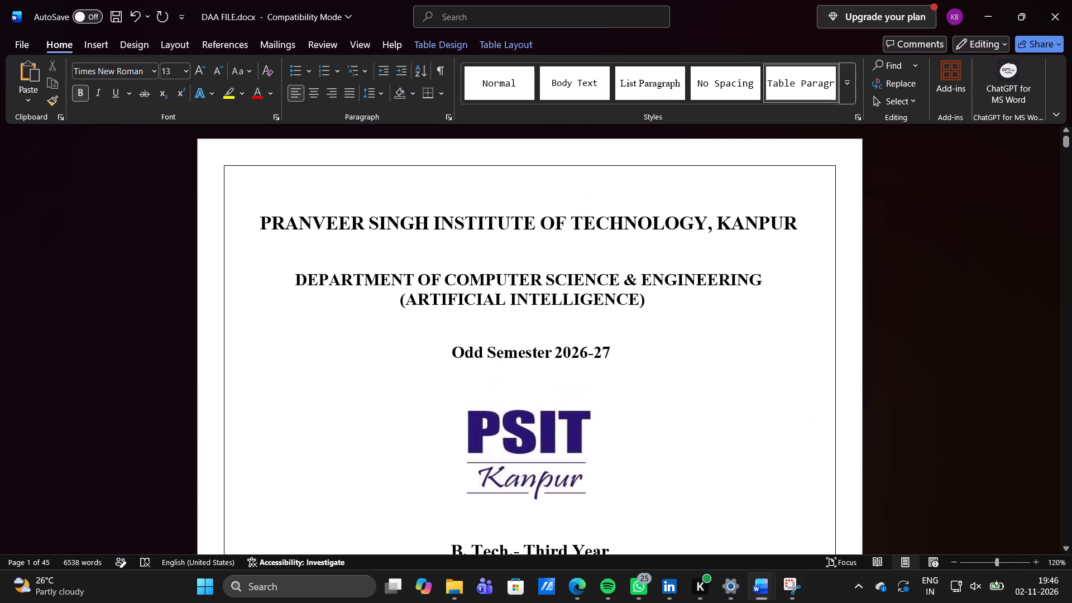
{"action": "scroll", "coordinate": [570, 307], "scroll_direction": "up", "scroll_amount": 1}
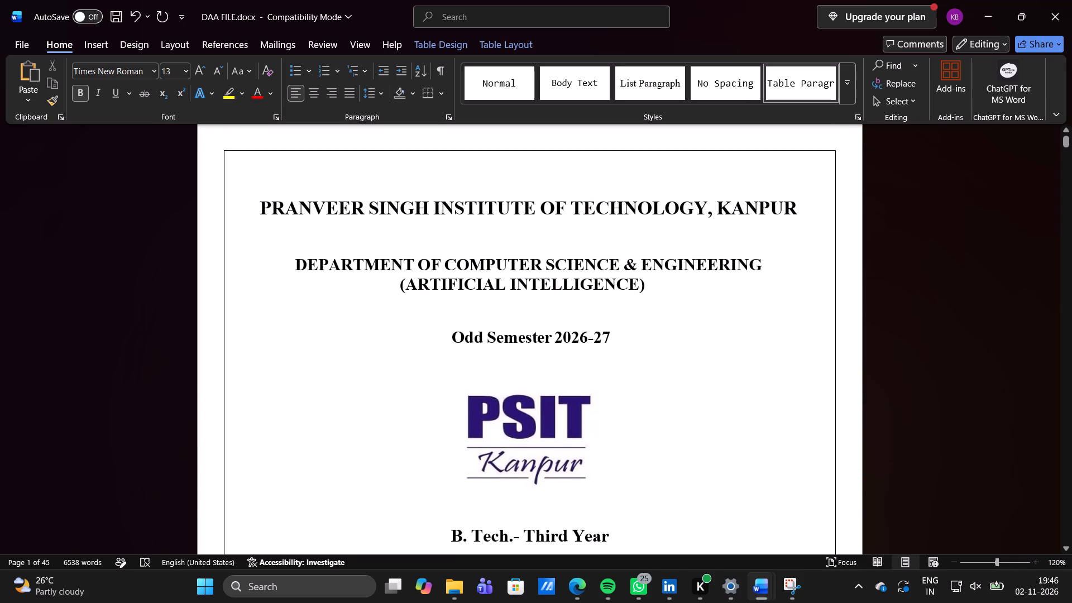
{"action": "scroll", "coordinate": [570, 307], "scroll_direction": "up", "scroll_amount": 1}
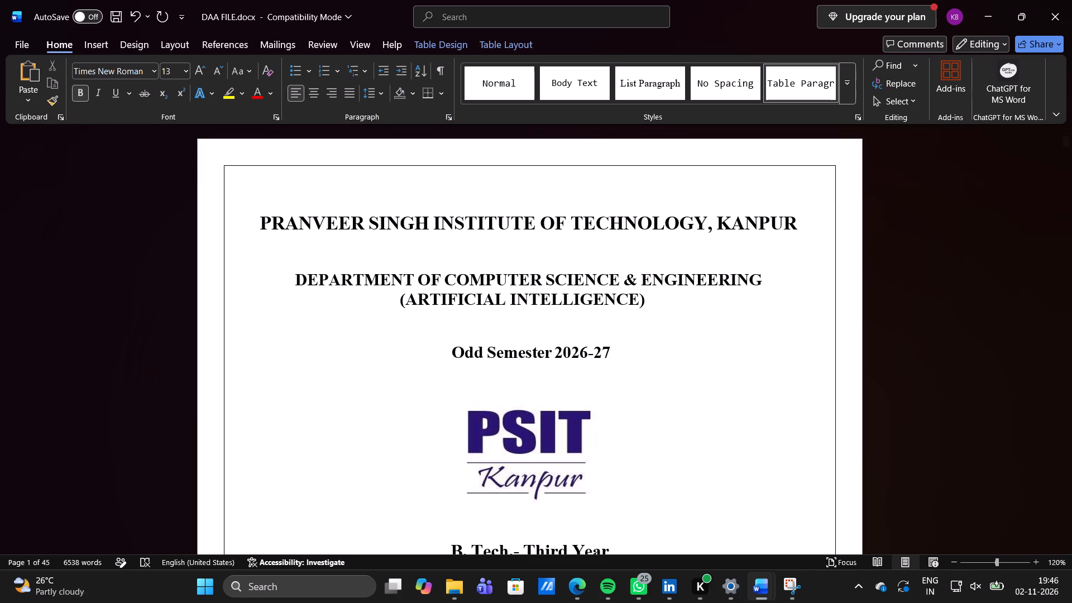
{"action": "key", "text": "ctrl+s"}
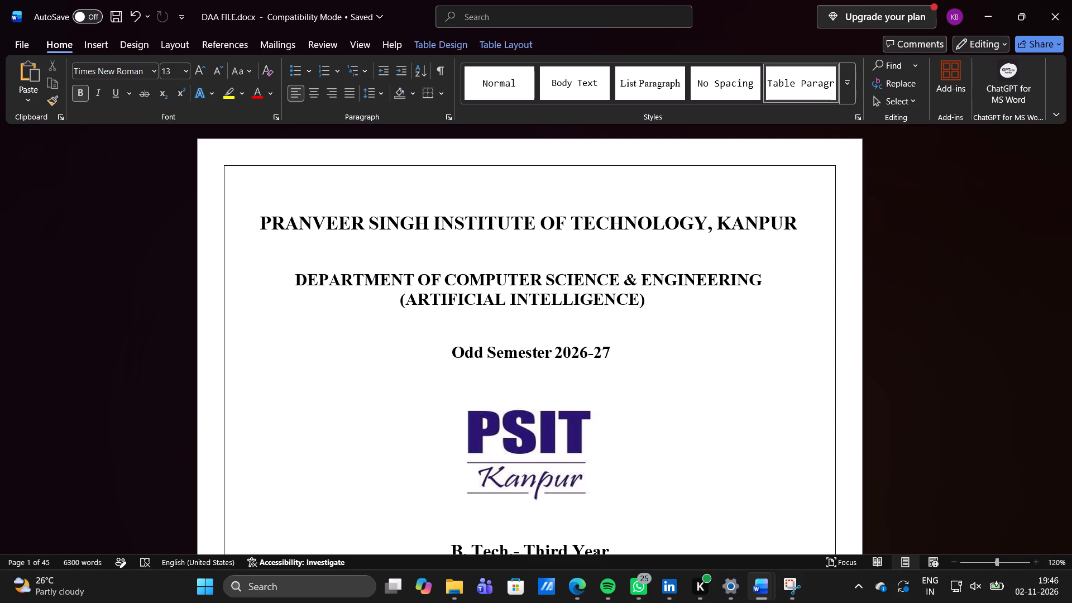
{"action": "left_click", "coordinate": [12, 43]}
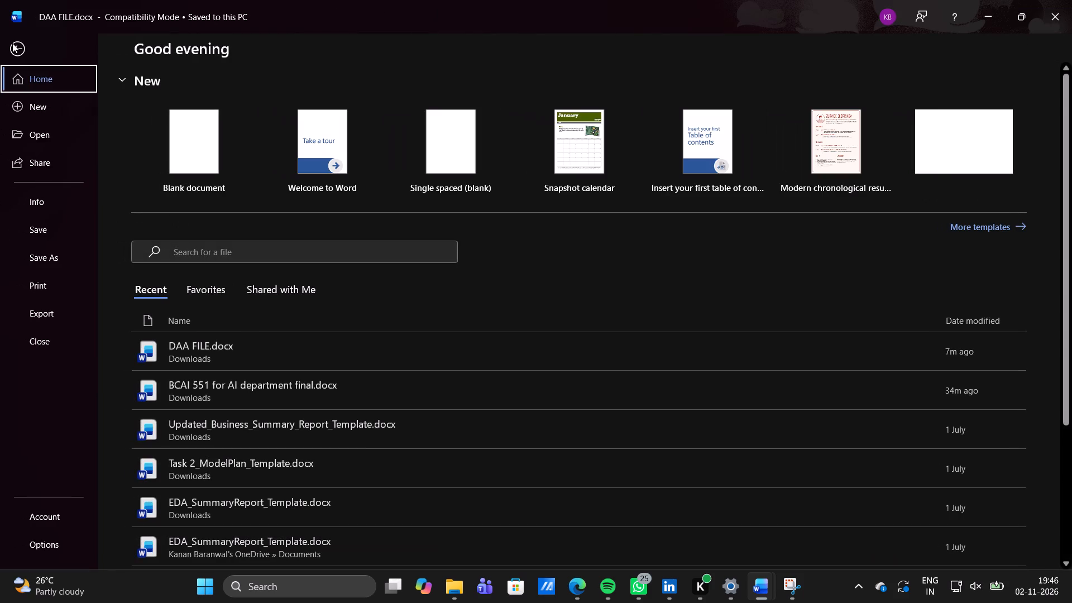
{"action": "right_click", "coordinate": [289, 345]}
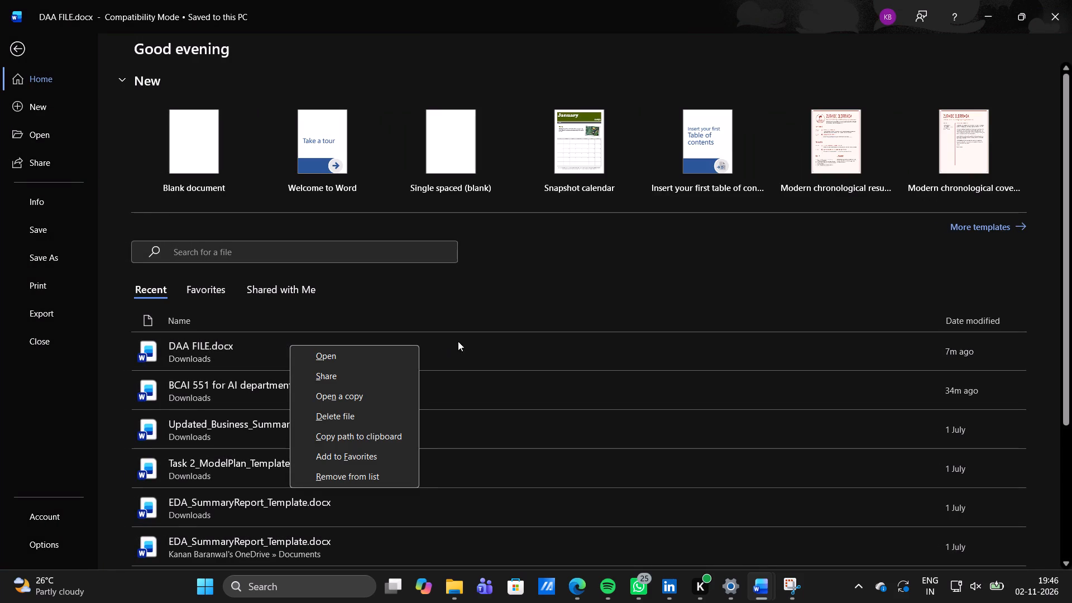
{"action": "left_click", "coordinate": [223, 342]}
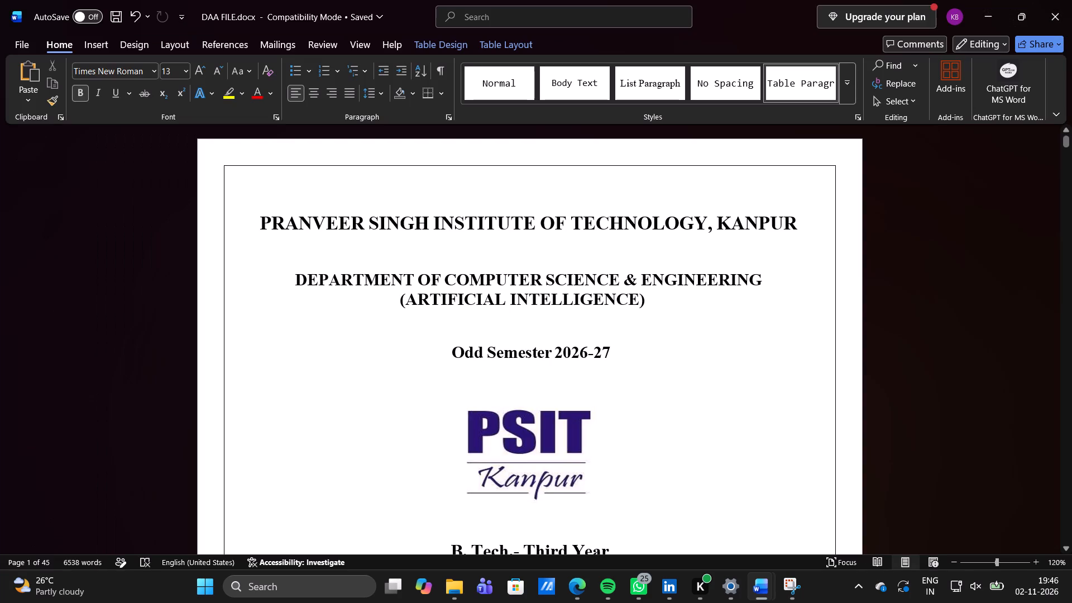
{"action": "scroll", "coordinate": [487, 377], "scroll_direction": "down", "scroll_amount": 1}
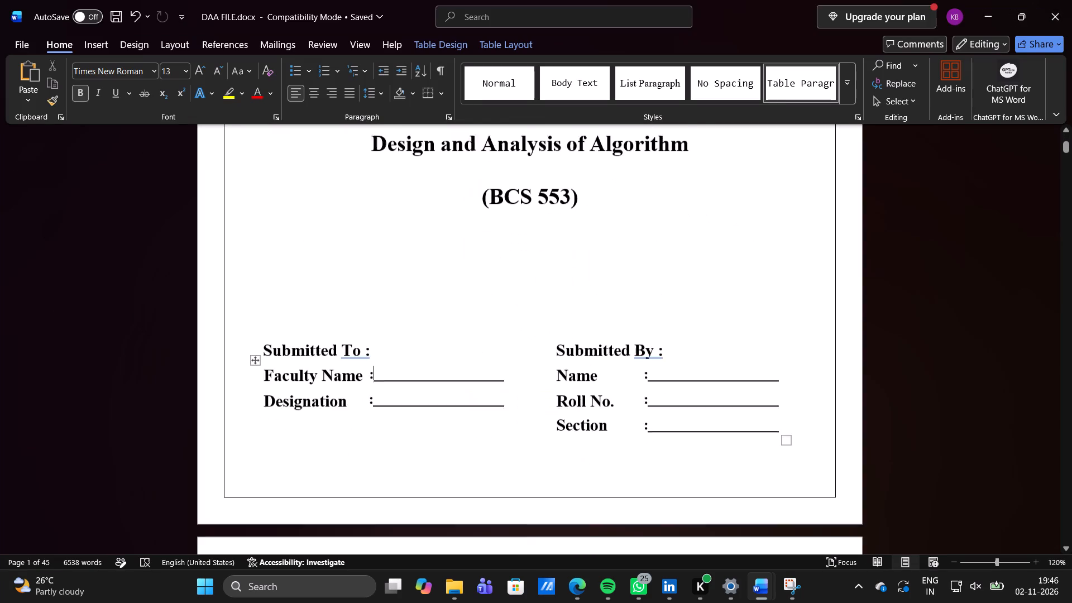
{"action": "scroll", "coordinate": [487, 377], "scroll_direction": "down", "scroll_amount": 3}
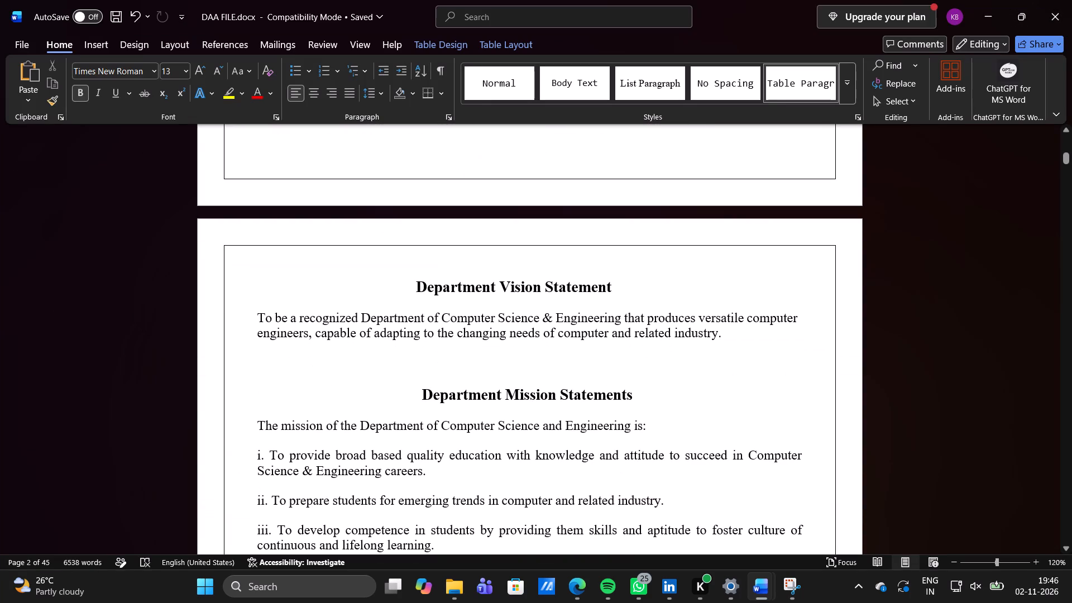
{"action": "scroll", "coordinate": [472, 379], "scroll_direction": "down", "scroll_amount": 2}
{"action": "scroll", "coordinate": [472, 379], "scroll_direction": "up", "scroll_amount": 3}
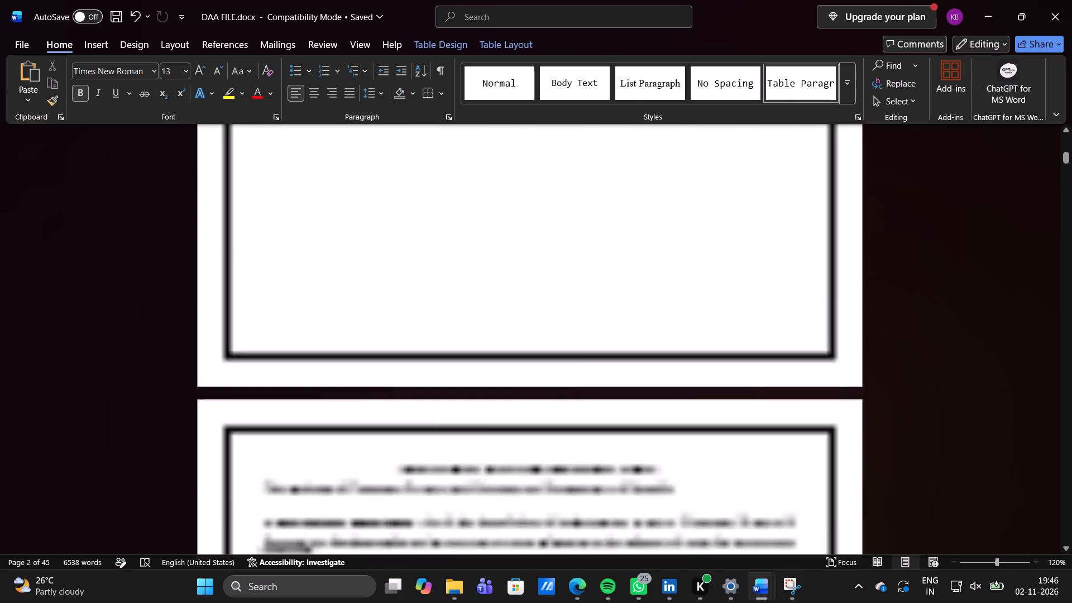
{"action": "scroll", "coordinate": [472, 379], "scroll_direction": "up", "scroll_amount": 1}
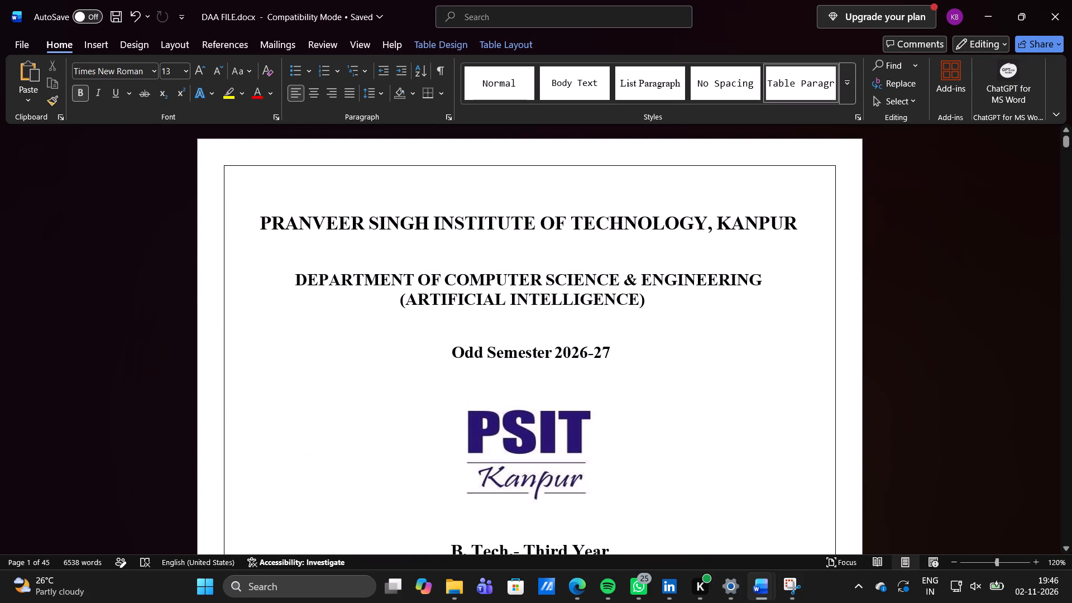
Print the whole document with Microsoft Print to PDF and start the output file name on the Desktop as DAA_Fi.
{"action": "key", "text": "ctrl+p"}
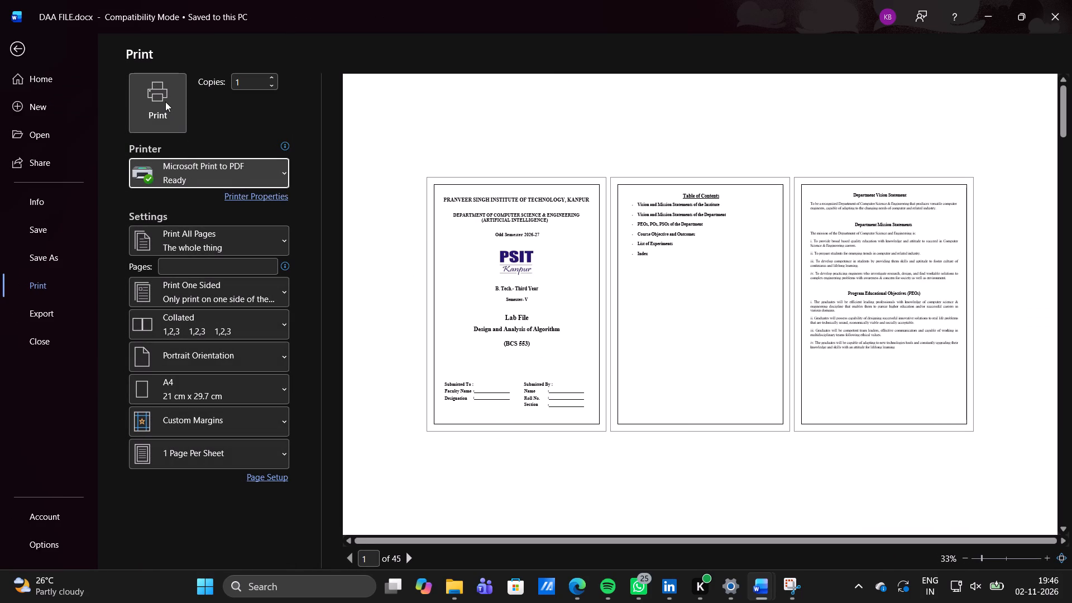
{"action": "left_click", "coordinate": [165, 102]}
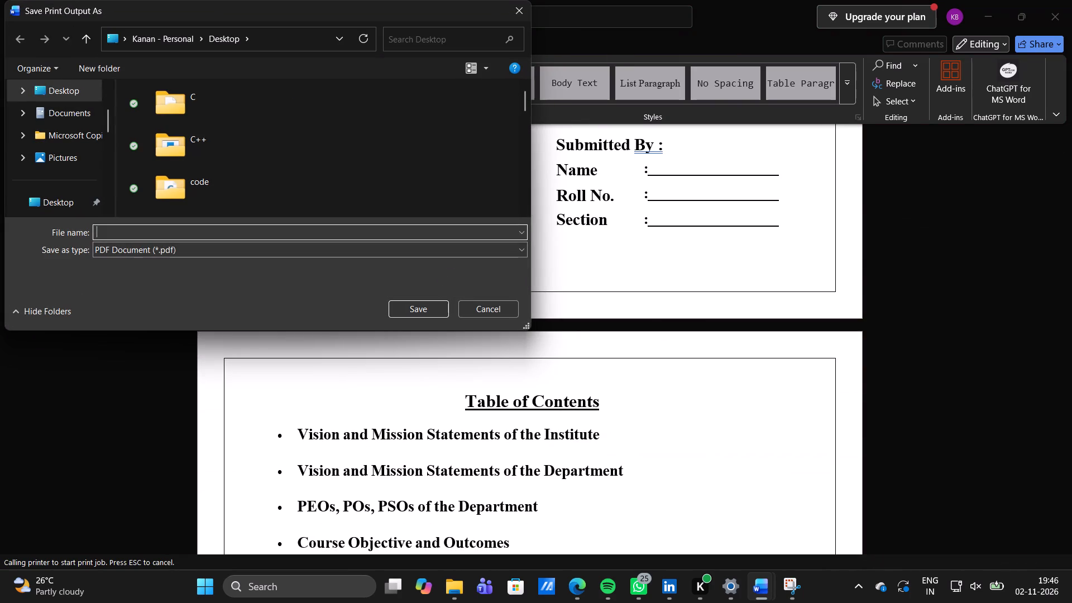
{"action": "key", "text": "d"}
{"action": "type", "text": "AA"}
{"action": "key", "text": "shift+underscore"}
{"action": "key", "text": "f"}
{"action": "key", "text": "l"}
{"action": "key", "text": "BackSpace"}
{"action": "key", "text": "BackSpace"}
Complete the output file name as DAA_Final and save the printed PDF to the Desktop.
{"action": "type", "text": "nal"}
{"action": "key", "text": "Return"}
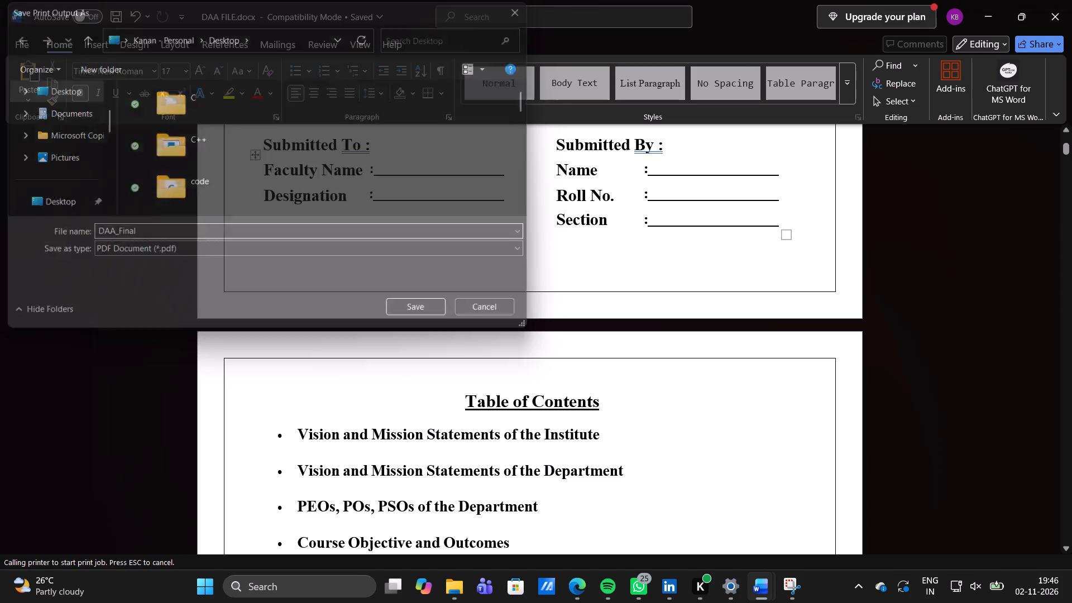
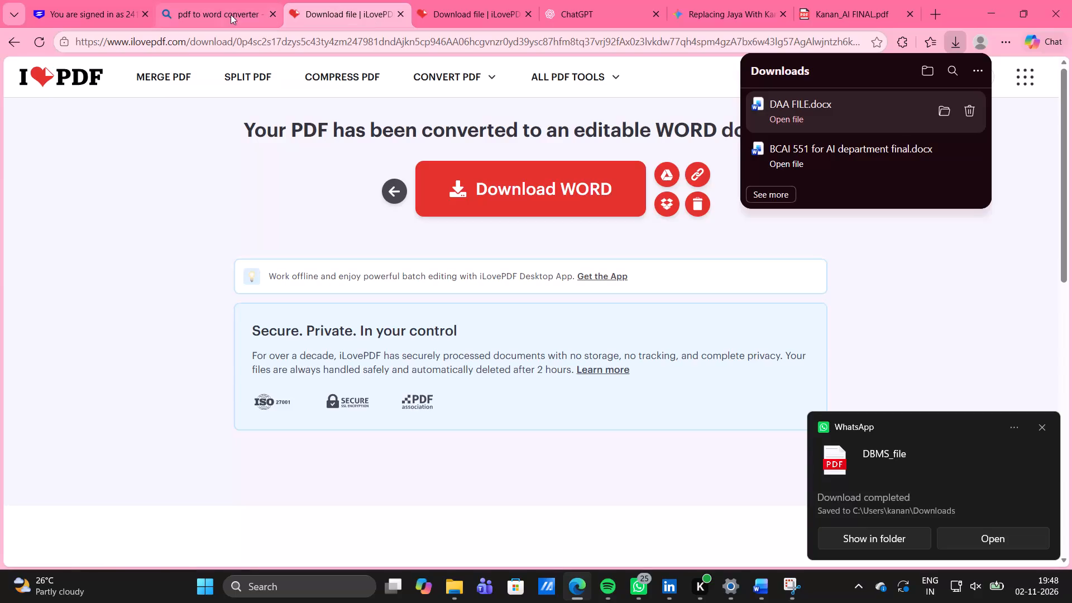
Open the iLovePDF PDF to WORD converter from the existing "pdf to word converter" search results.
{"action": "left_click", "coordinate": [217, 9]}
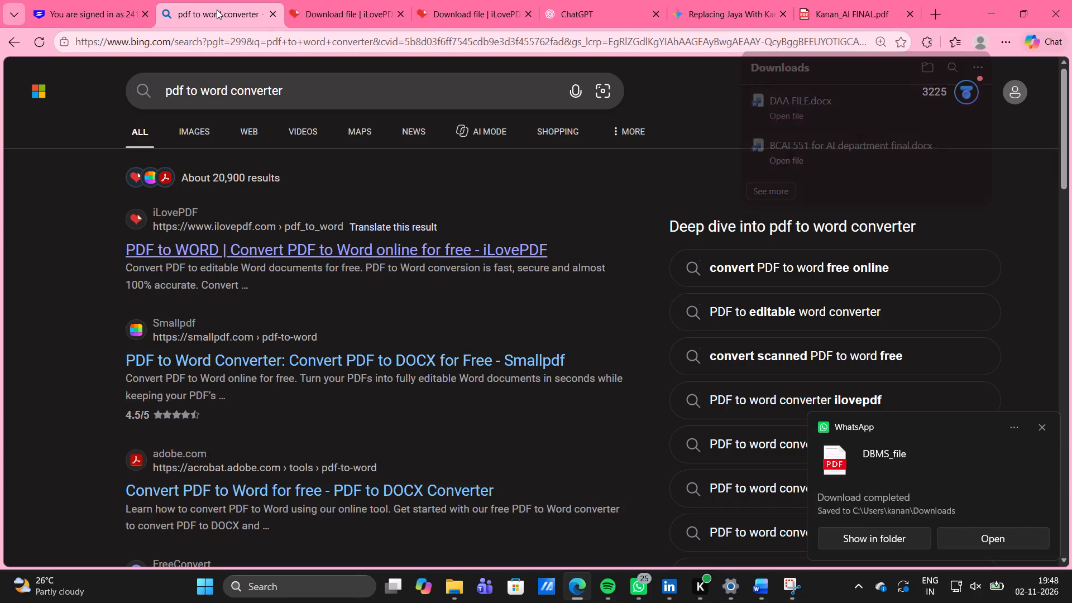
{"action": "left_click", "coordinate": [226, 248]}
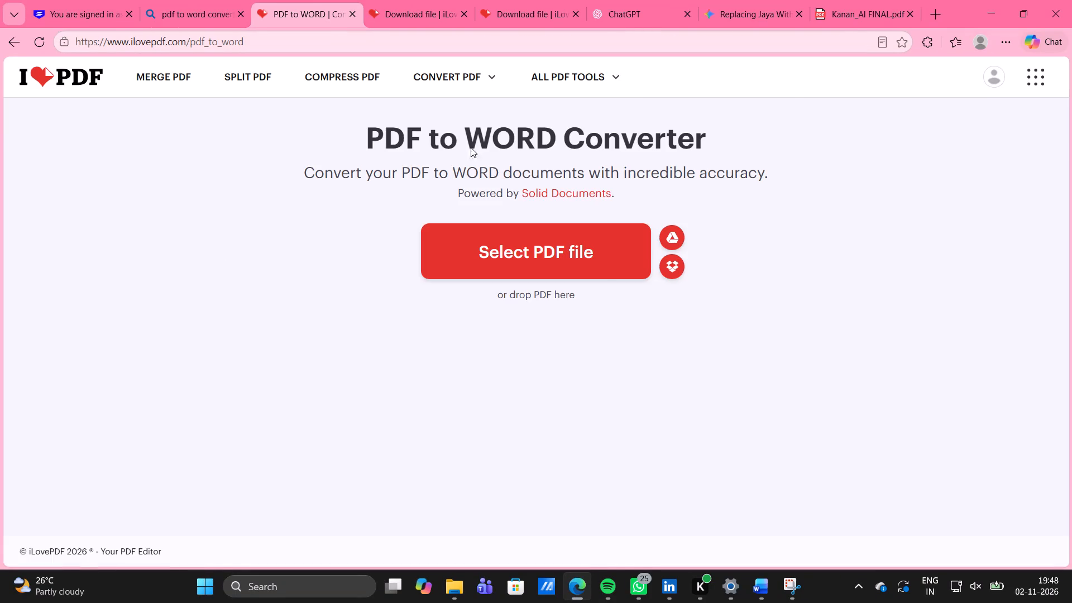
Close the ChatGPT browser tab and the "Replacing Jaya" browser tab.
{"action": "left_click", "coordinate": [687, 9]}
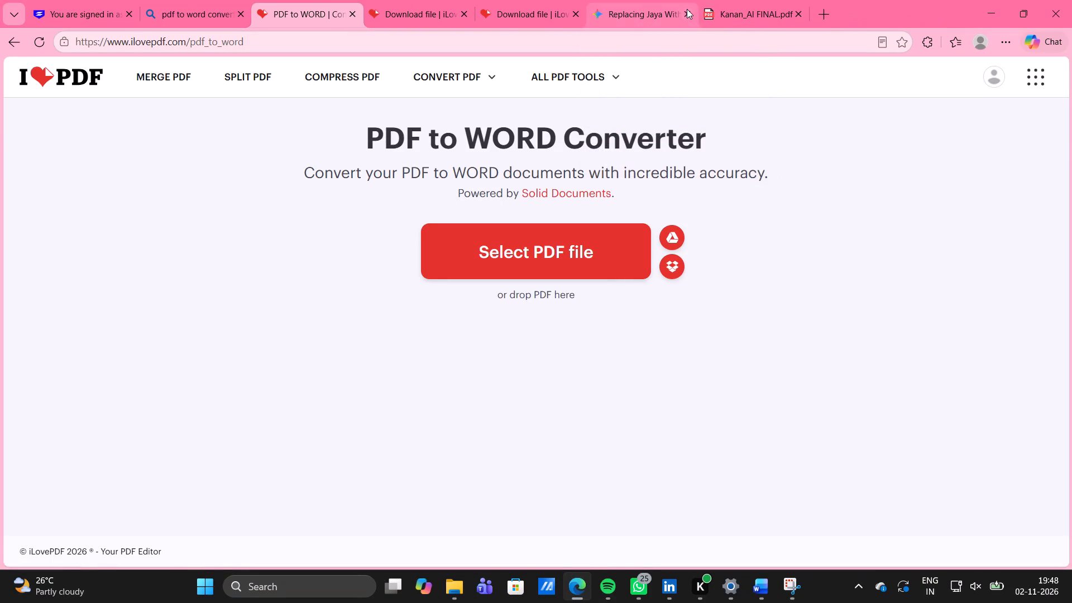
{"action": "left_click", "coordinate": [687, 11]}
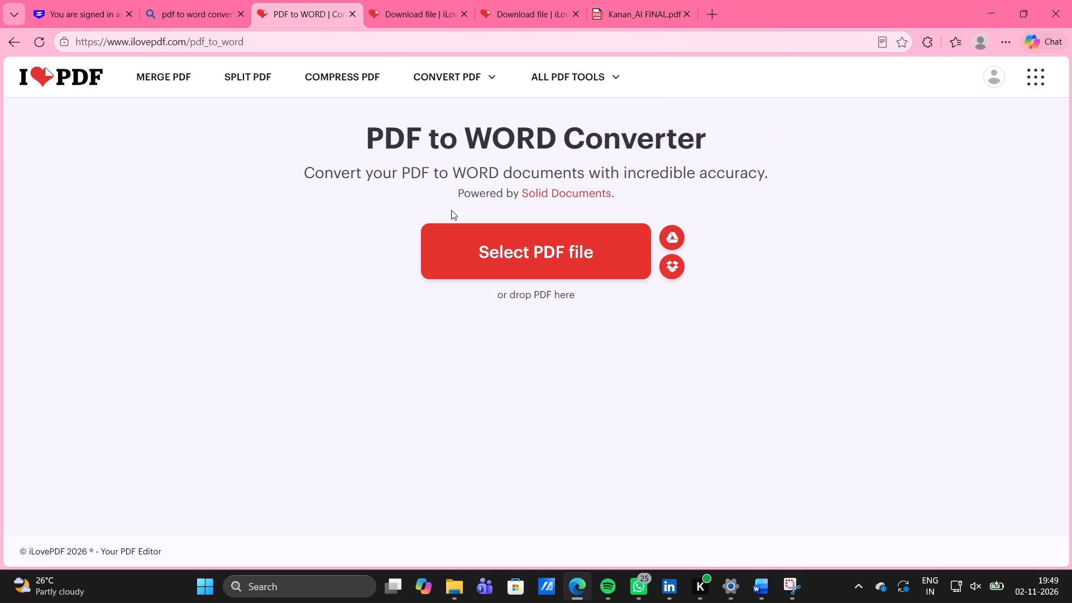
Upload DBMS_file.pdf from the Downloads folder and convert it to a Word document with the No OCR option.
{"action": "left_click", "coordinate": [533, 261]}
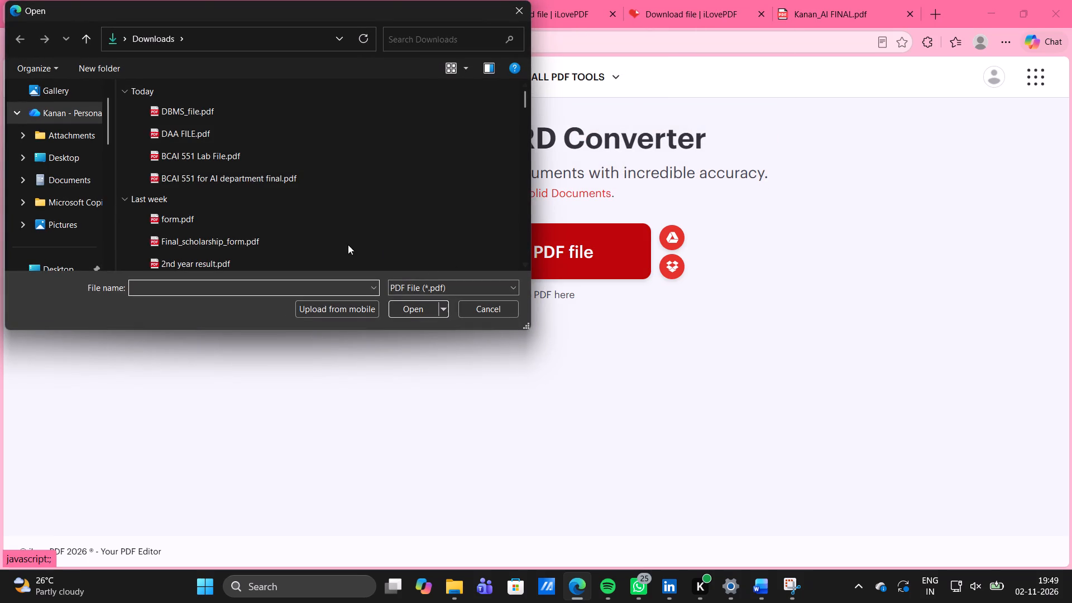
{"action": "left_click", "coordinate": [203, 114]}
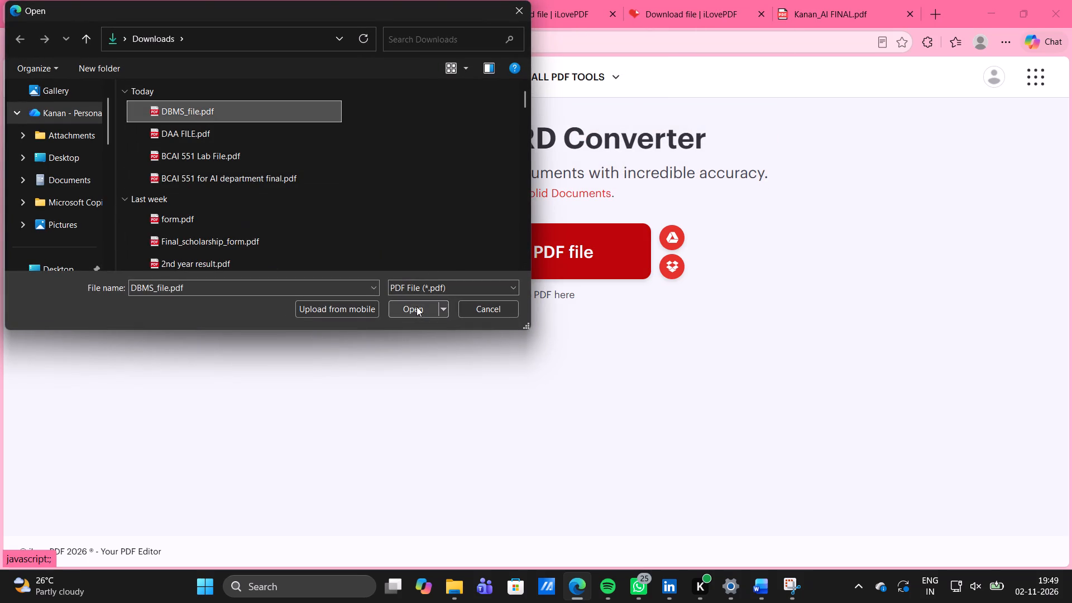
{"action": "left_click", "coordinate": [417, 307]}
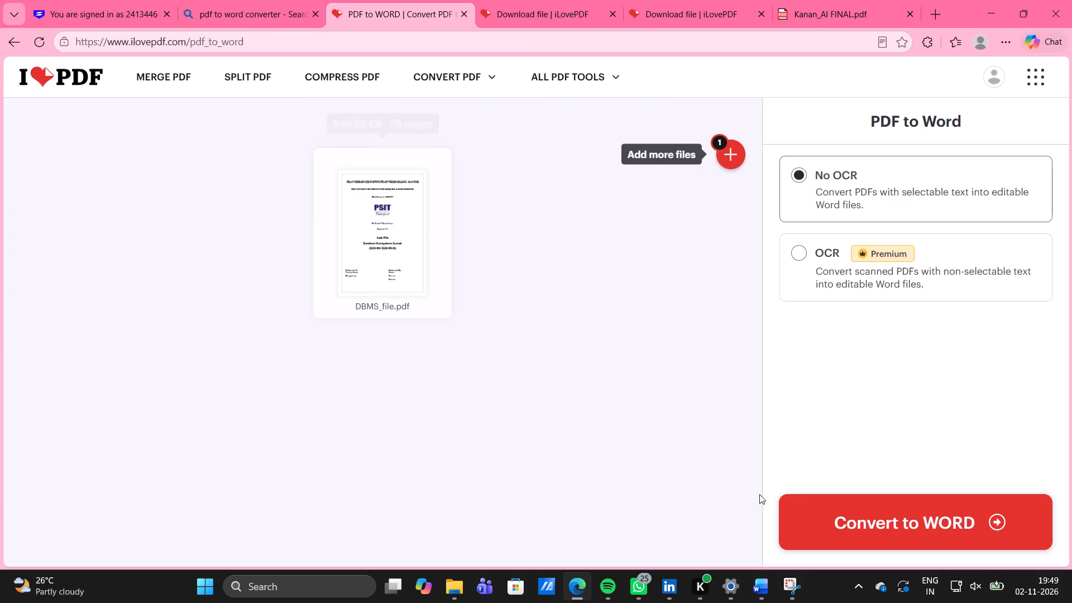
{"action": "left_click", "coordinate": [818, 524]}
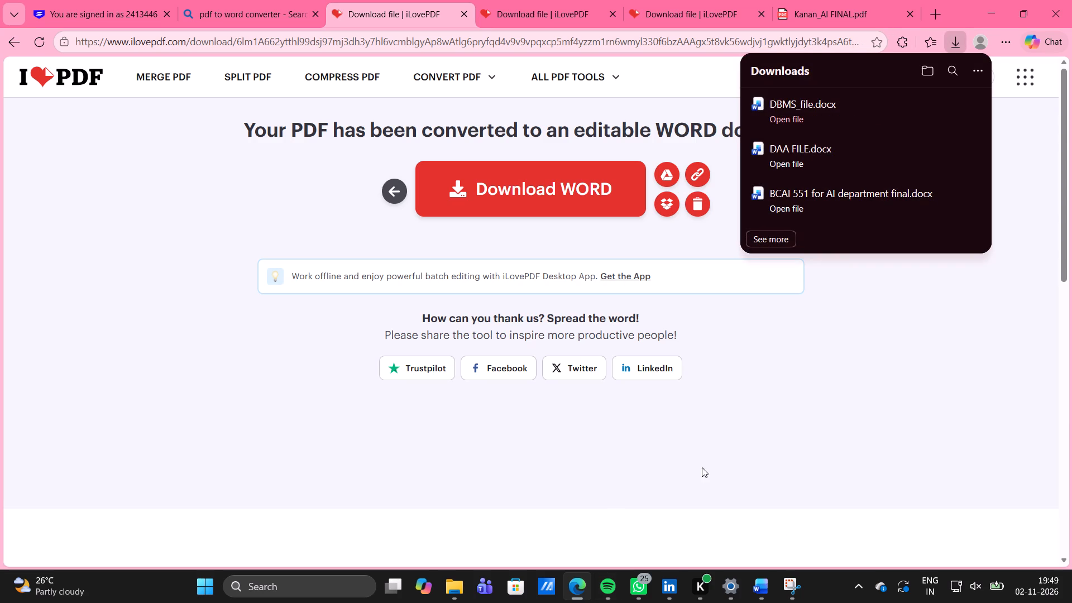
Open the downloaded DBMS_file.docx in Word.
{"action": "left_click", "coordinate": [783, 118]}
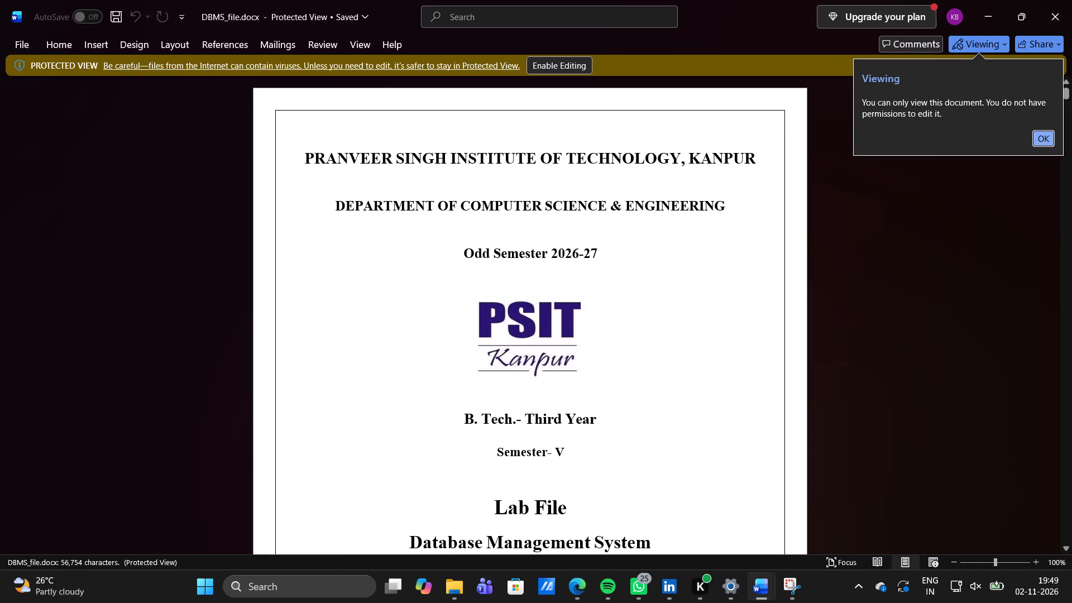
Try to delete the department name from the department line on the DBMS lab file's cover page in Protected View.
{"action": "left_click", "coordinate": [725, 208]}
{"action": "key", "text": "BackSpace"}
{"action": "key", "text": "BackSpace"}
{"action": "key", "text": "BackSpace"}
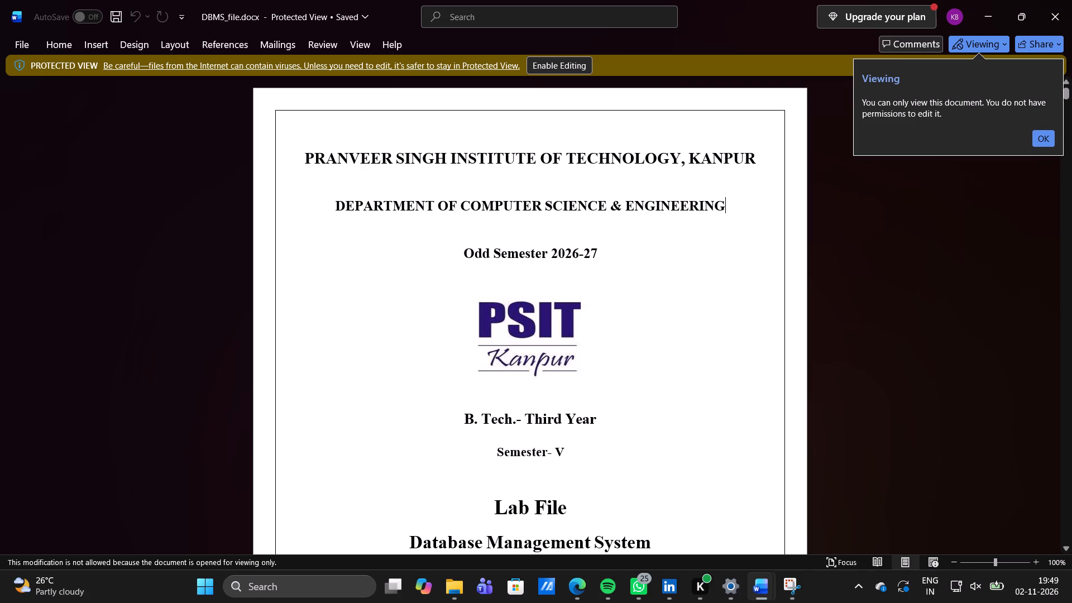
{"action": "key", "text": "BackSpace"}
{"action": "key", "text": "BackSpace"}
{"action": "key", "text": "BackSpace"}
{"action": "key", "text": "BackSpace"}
Take the DBMS_file.docx document out of Protected View so it can be edited.
{"action": "left_click", "coordinate": [557, 71]}
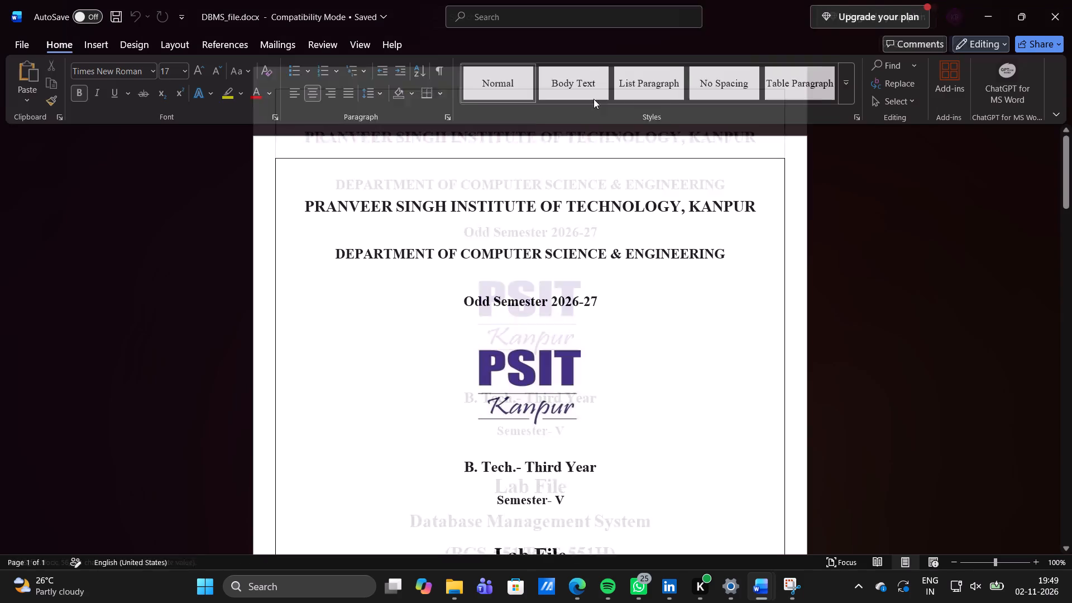
Delete "COMPUTER SCIENCE & ENGINEERING" from the cover page's department line, keeping "DEPARTMENT OF".
{"action": "left_click", "coordinate": [730, 257]}
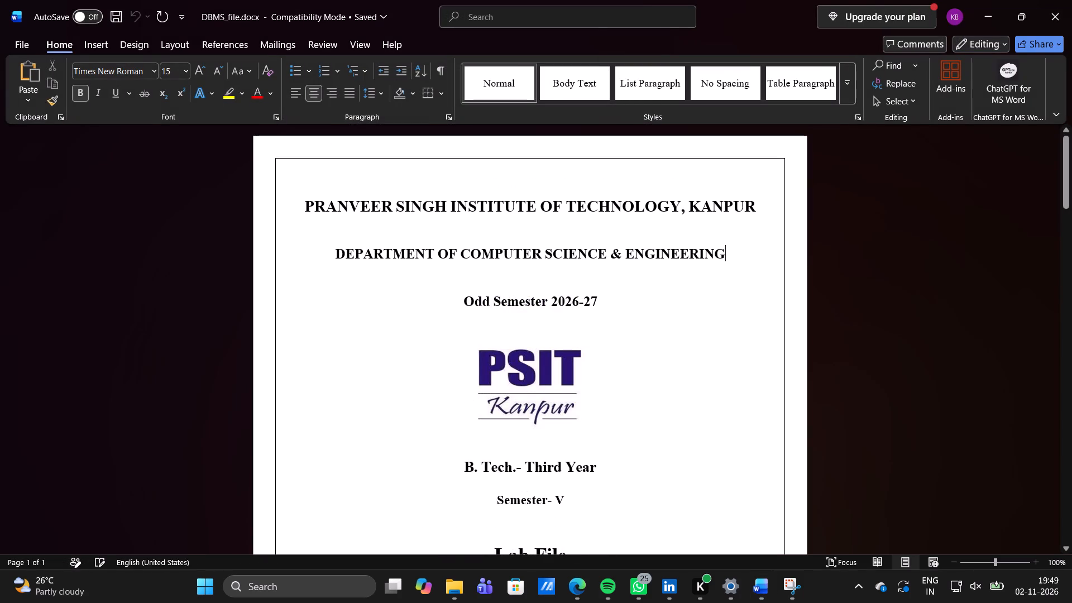
{"action": "key", "text": "BackSpace"}
{"action": "key", "text": "BackSpace"}
{"action": "key", "text": "BackSpace"}
{"action": "key", "text": "BackSpace"}
{"action": "key", "text": "BackSpace"}
{"action": "key", "text": "BackSpace"}
{"action": "key", "text": "BackSpace"}
{"action": "key", "text": "BackSpace"}
{"action": "key", "text": "BackSpace"}
{"action": "key", "text": "BackSpace"}
{"action": "key", "text": "BackSpace"}
{"action": "key", "text": "BackSpace"}
{"action": "key", "text": "BackSpace"}
{"action": "key", "text": "BackSpace"}
{"action": "key", "text": "BackSpace"}
{"action": "key", "text": "BackSpace"}
{"action": "key", "text": "BackSpace"}
{"action": "key", "text": "BackSpace"}
{"action": "key", "text": "BackSpace"}
{"action": "key", "text": "BackSpace"}
{"action": "key", "text": "BackSpace"}
{"action": "key", "text": "BackSpace"}
{"action": "key", "text": "BackSpace"}
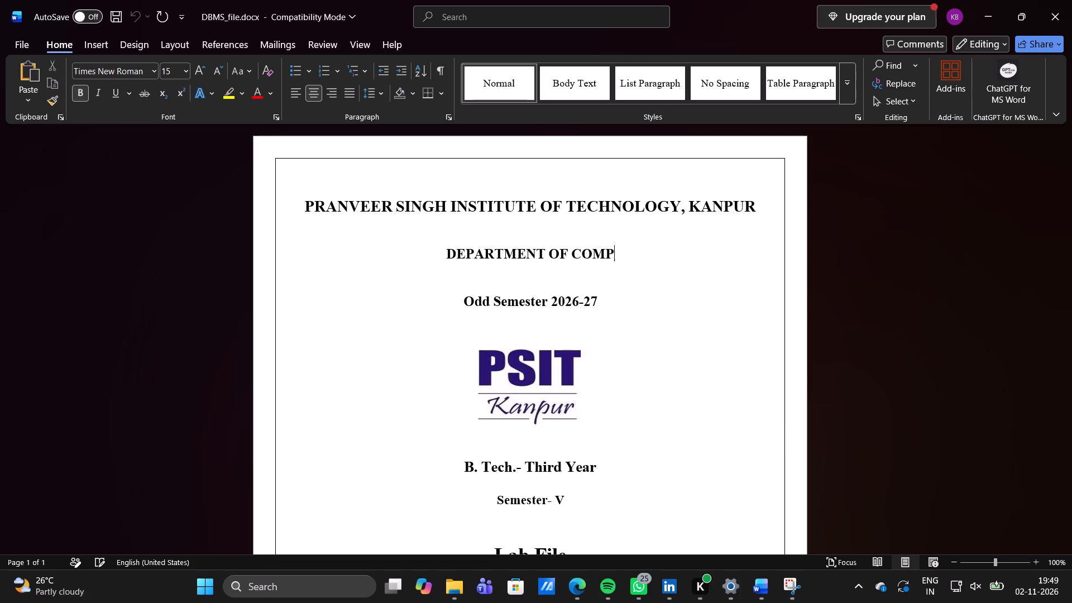
{"action": "key", "text": "BackSpace"}
{"action": "key", "text": "BackSpace"}
{"action": "key", "text": "BackSpace"}
{"action": "key", "text": "BackSpace"}
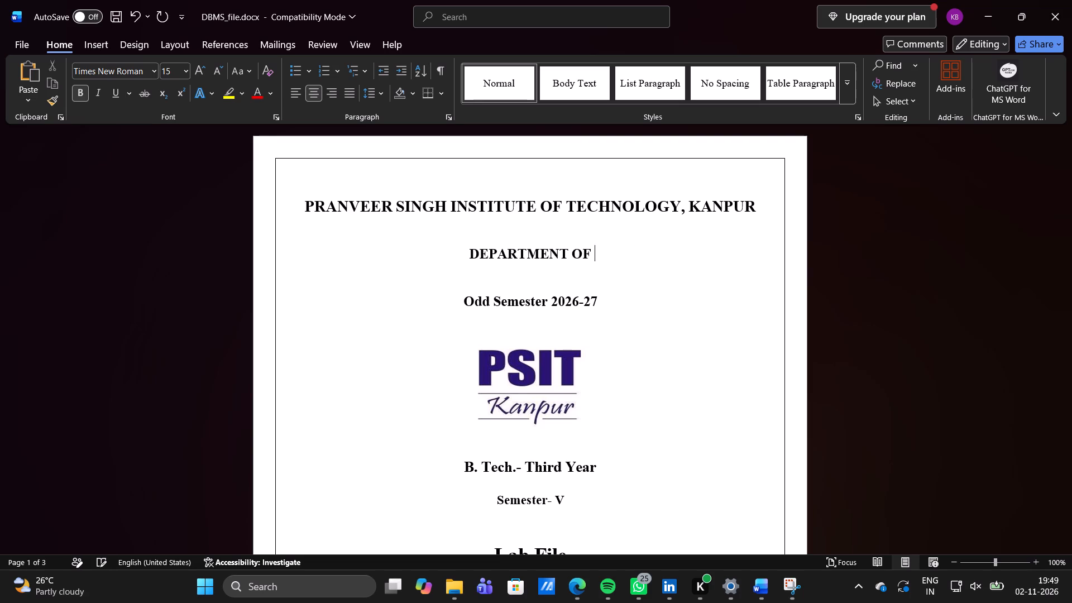
Enter "ARTIFICIAL INTELLIGENCE" after "DEPARTMENT OF" on the cover page's department line.
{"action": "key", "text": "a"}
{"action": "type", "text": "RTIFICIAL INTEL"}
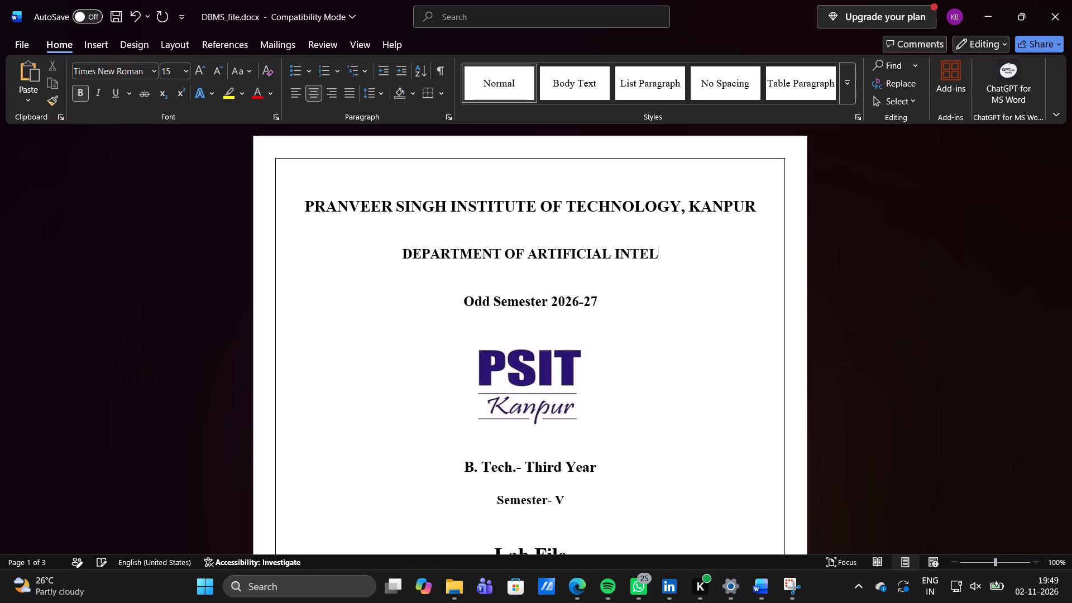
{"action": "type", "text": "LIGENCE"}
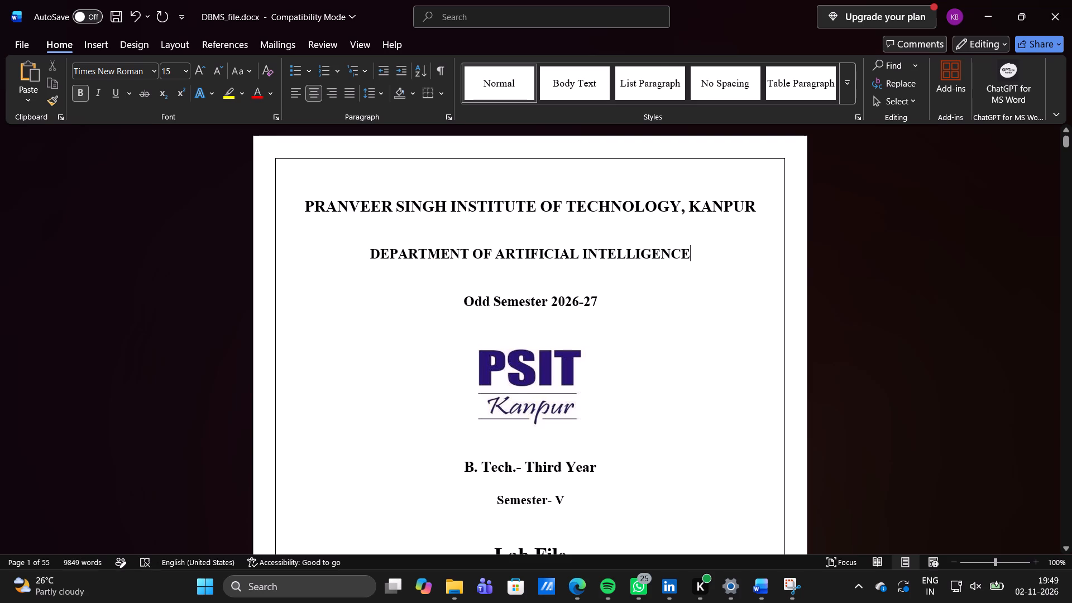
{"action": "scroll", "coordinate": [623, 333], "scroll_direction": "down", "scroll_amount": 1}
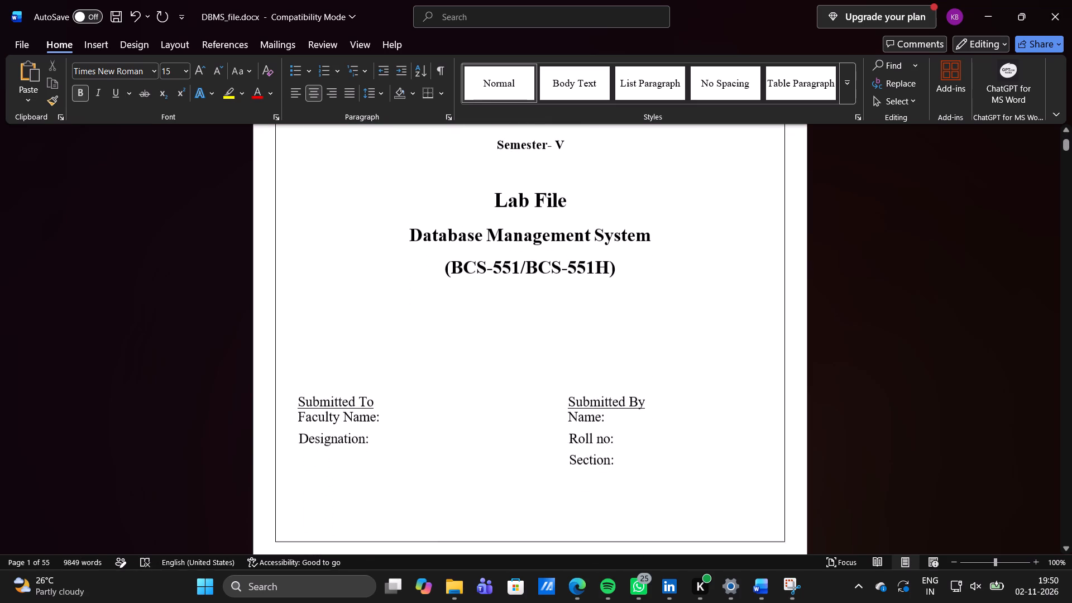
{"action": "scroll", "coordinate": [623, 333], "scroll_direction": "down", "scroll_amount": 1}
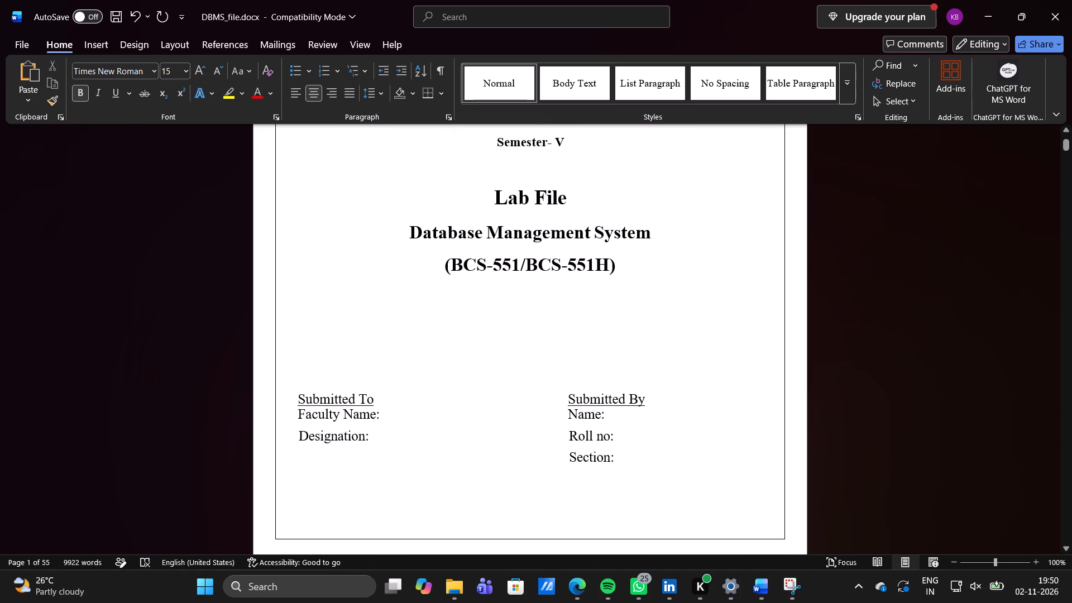
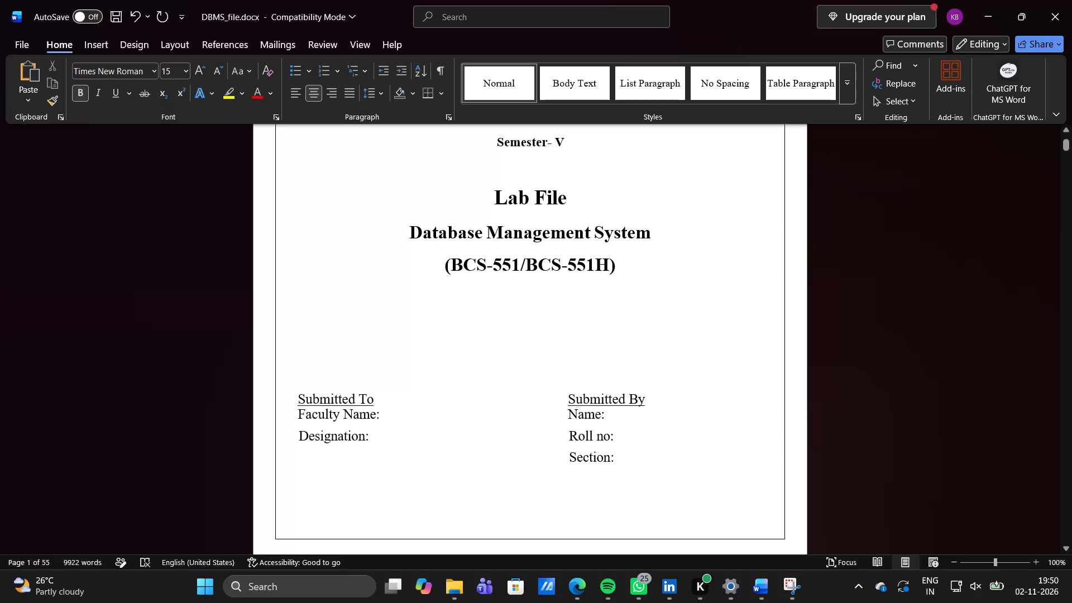
Look through the DBMS lab file from the cover page to the CREATE TABLE exercises, returning to the cover page.
{"action": "scroll", "coordinate": [712, 396], "scroll_direction": "up", "scroll_amount": 3}
{"action": "scroll", "coordinate": [712, 396], "scroll_direction": "down", "scroll_amount": 1}
{"action": "scroll", "coordinate": [712, 396], "scroll_direction": "up", "scroll_amount": 1}
{"action": "scroll", "coordinate": [712, 396], "scroll_direction": "down", "scroll_amount": 1}
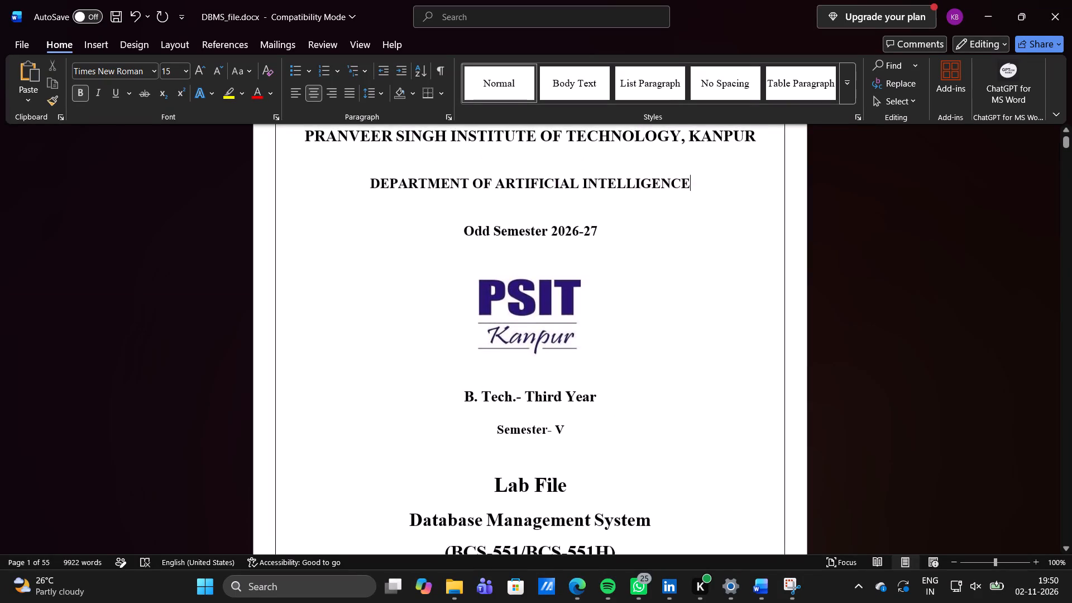
{"action": "scroll", "coordinate": [712, 396], "scroll_direction": "down", "scroll_amount": 1}
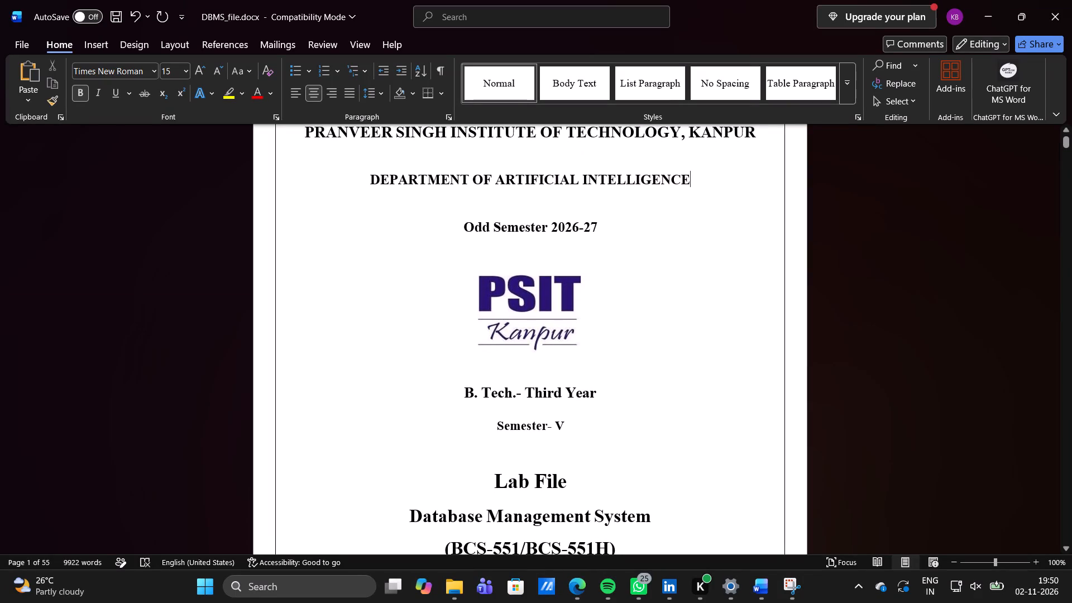
{"action": "scroll", "coordinate": [712, 396], "scroll_direction": "down", "scroll_amount": 5}
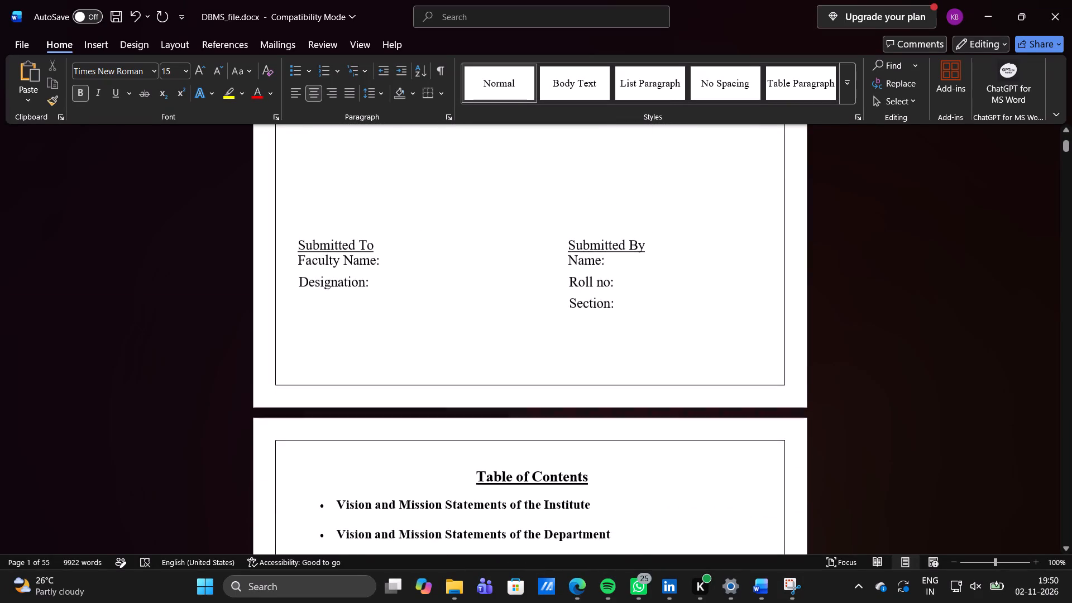
{"action": "scroll", "coordinate": [712, 396], "scroll_direction": "down", "scroll_amount": 4}
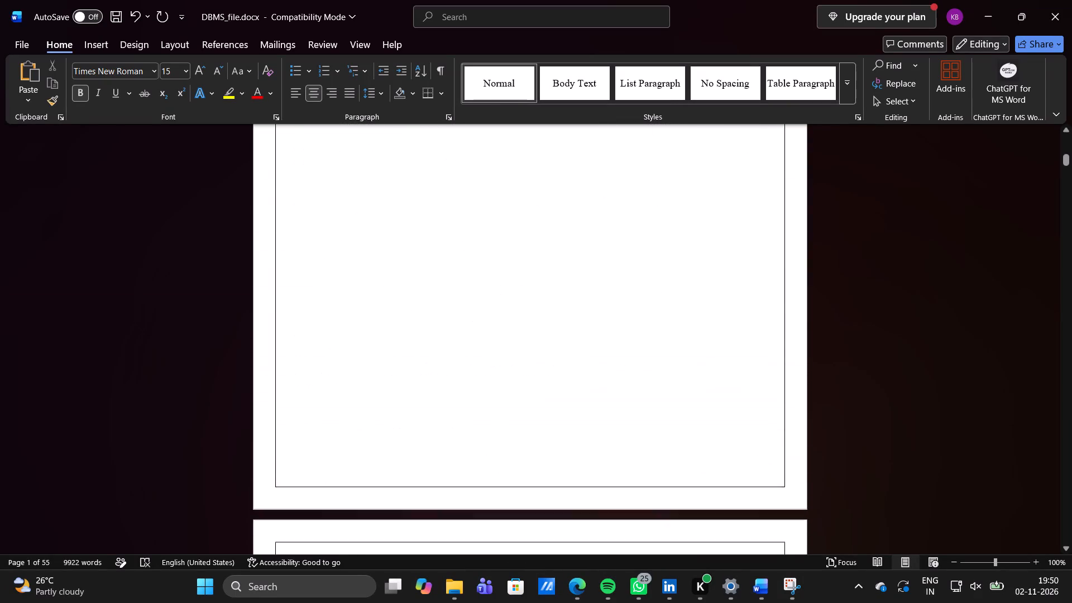
{"action": "scroll", "coordinate": [712, 396], "scroll_direction": "down", "scroll_amount": 4}
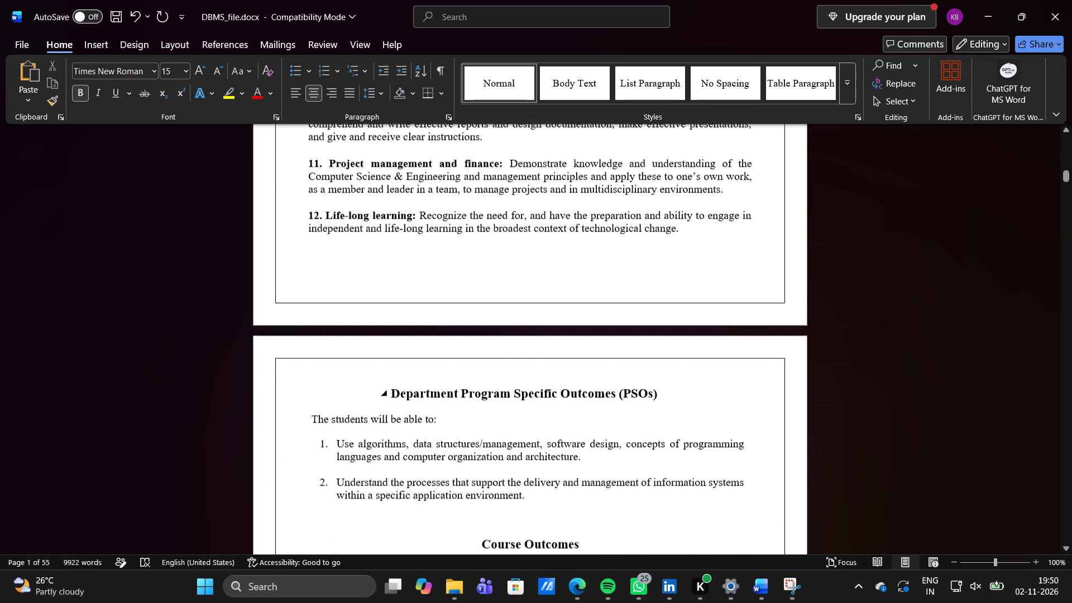
{"action": "scroll", "coordinate": [712, 396], "scroll_direction": "down", "scroll_amount": 2}
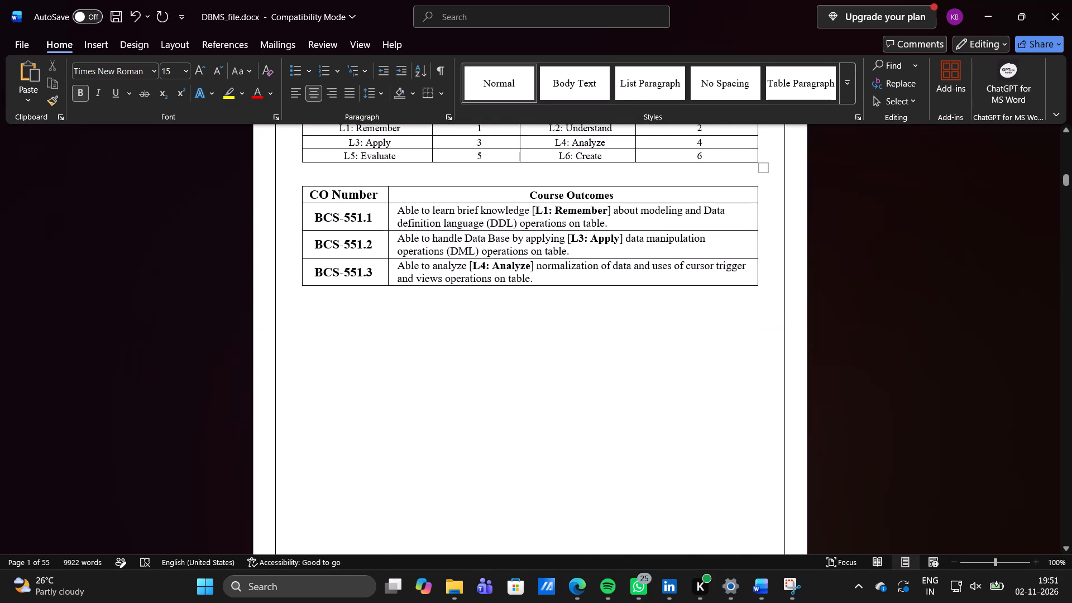
{"action": "scroll", "coordinate": [712, 396], "scroll_direction": "down", "scroll_amount": 4}
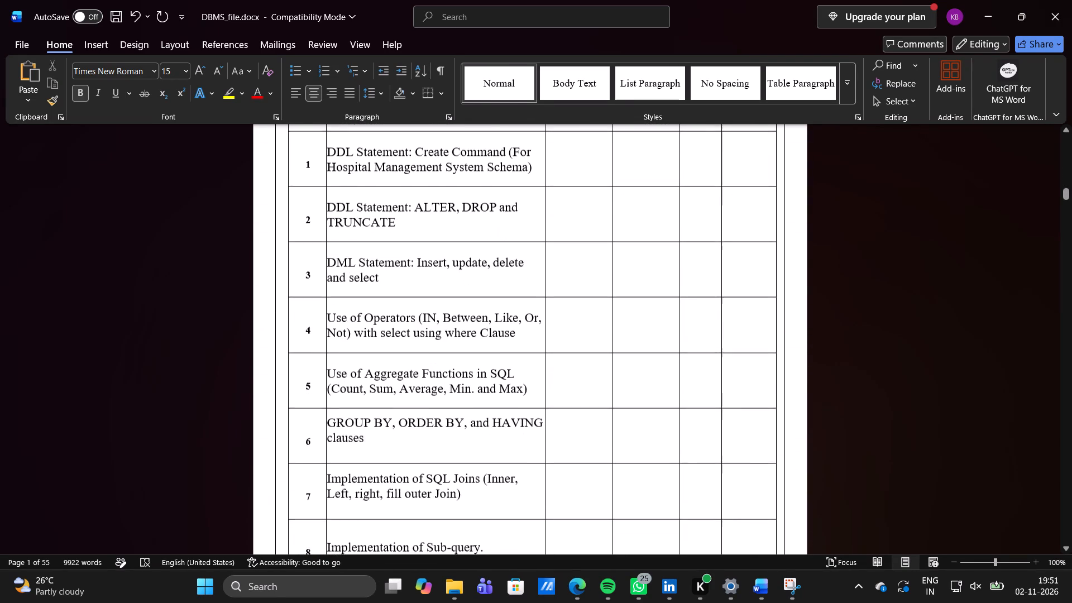
{"action": "scroll", "coordinate": [712, 396], "scroll_direction": "down", "scroll_amount": 4}
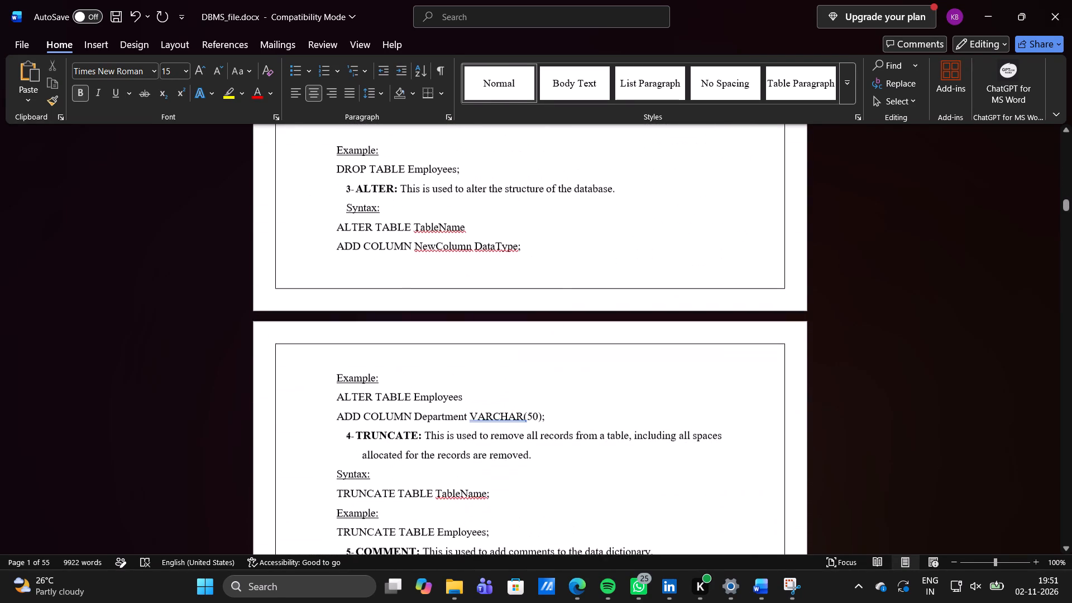
{"action": "scroll", "coordinate": [712, 396], "scroll_direction": "down", "scroll_amount": 1}
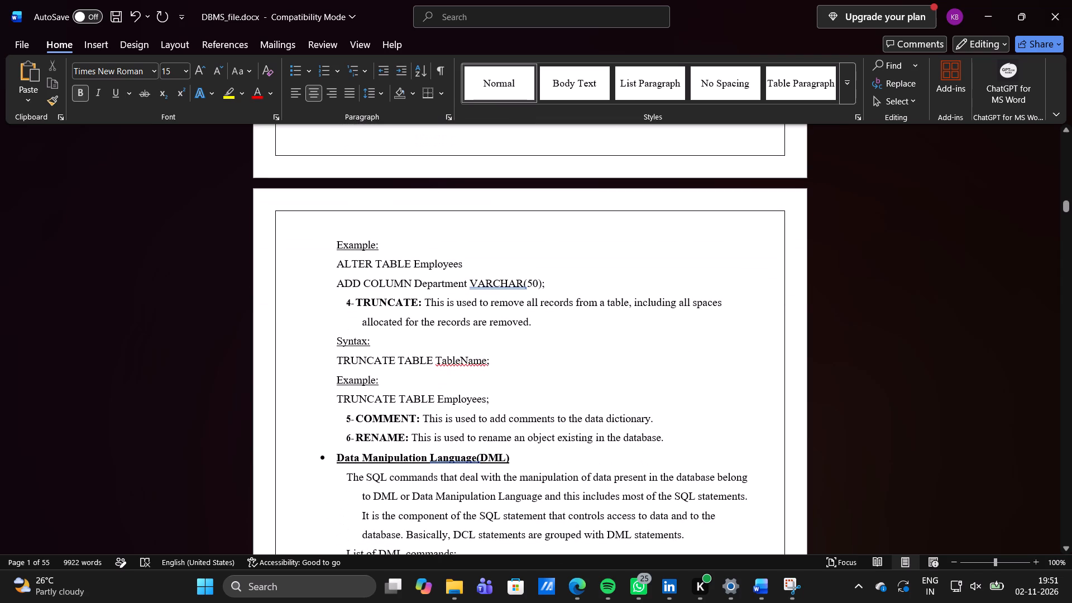
{"action": "scroll", "coordinate": [712, 396], "scroll_direction": "down", "scroll_amount": 2}
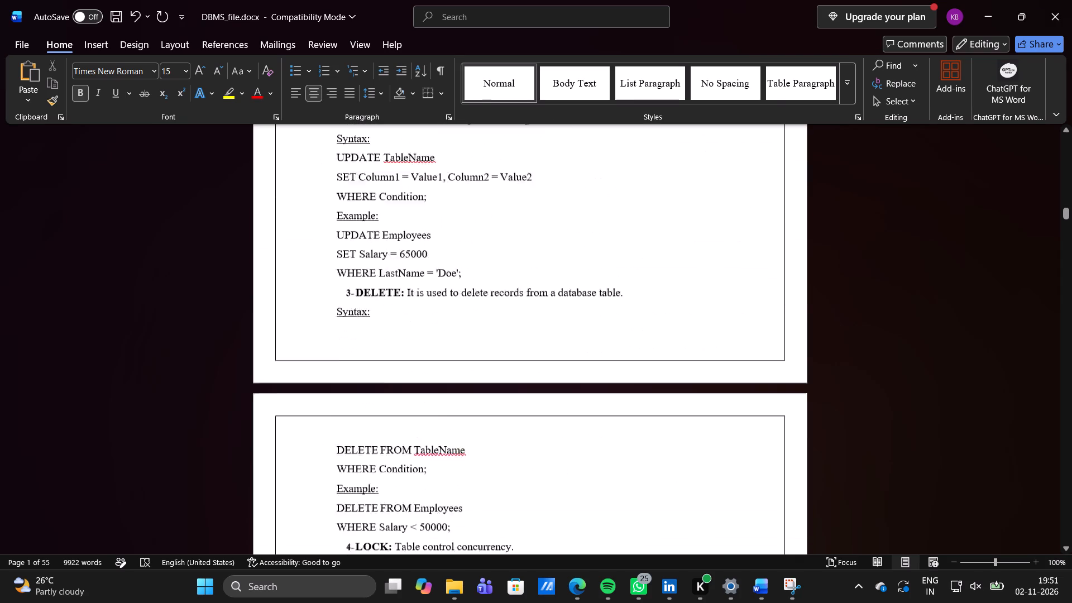
{"action": "scroll", "coordinate": [712, 396], "scroll_direction": "down", "scroll_amount": 3}
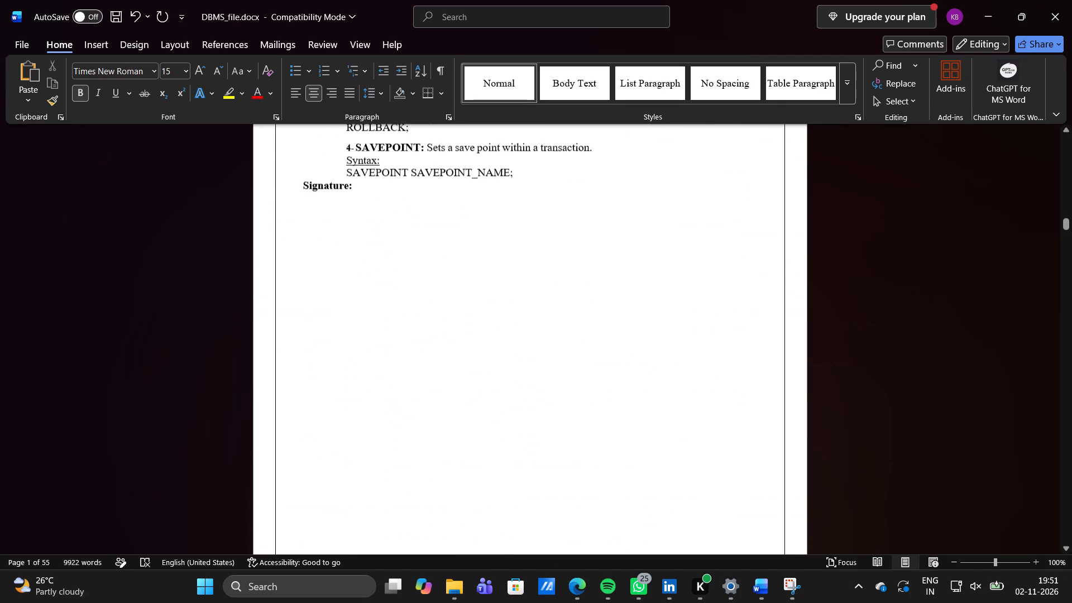
{"action": "scroll", "coordinate": [712, 396], "scroll_direction": "down", "scroll_amount": 3}
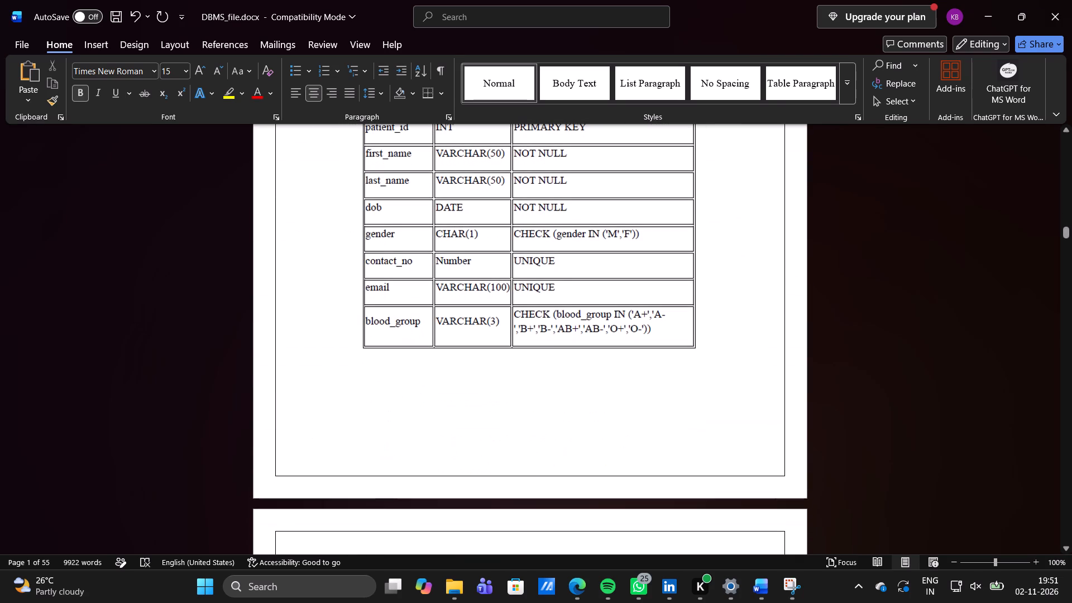
{"action": "scroll", "coordinate": [712, 396], "scroll_direction": "down", "scroll_amount": 2}
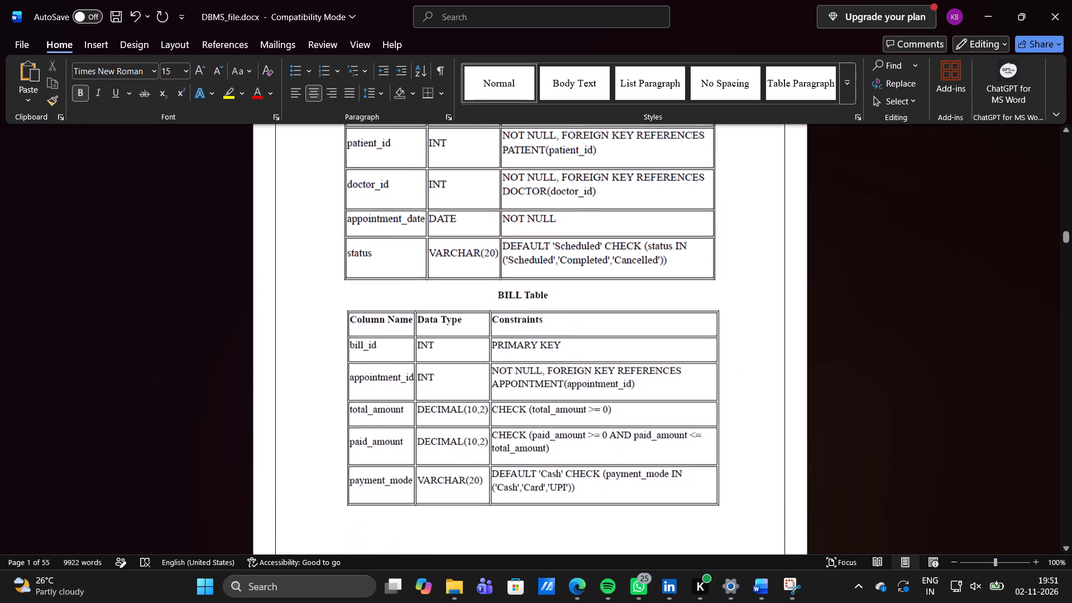
{"action": "scroll", "coordinate": [722, 426], "scroll_direction": "down", "scroll_amount": 1}
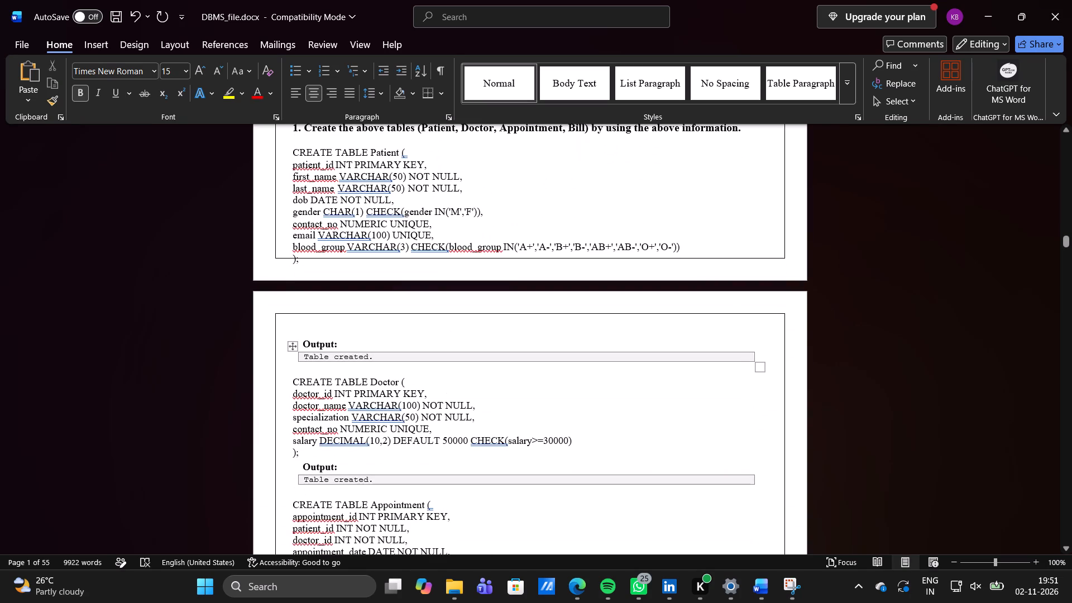
{"action": "scroll", "coordinate": [722, 426], "scroll_direction": "up", "scroll_amount": 13}
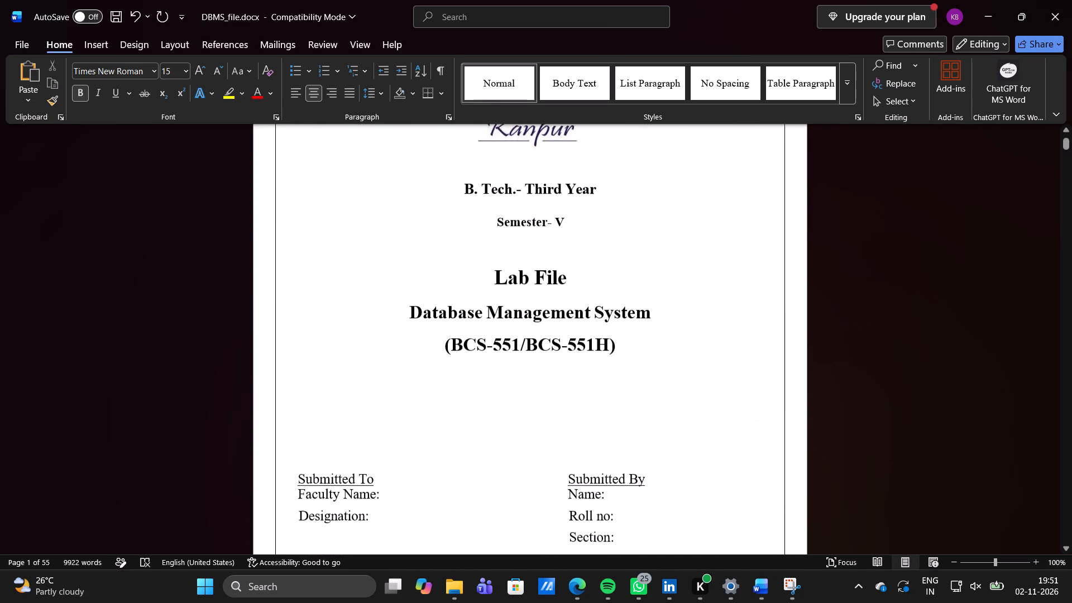
{"action": "scroll", "coordinate": [722, 426], "scroll_direction": "up", "scroll_amount": 1}
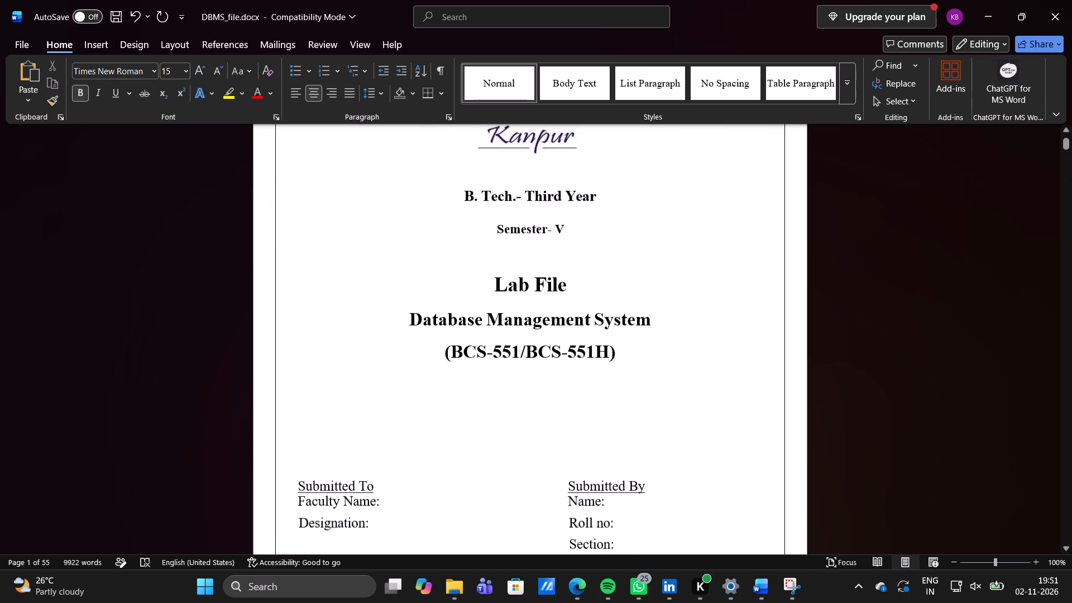
{"action": "scroll", "coordinate": [722, 426], "scroll_direction": "up", "scroll_amount": 1}
{"action": "scroll", "coordinate": [671, 357], "scroll_direction": "up", "scroll_amount": 1}
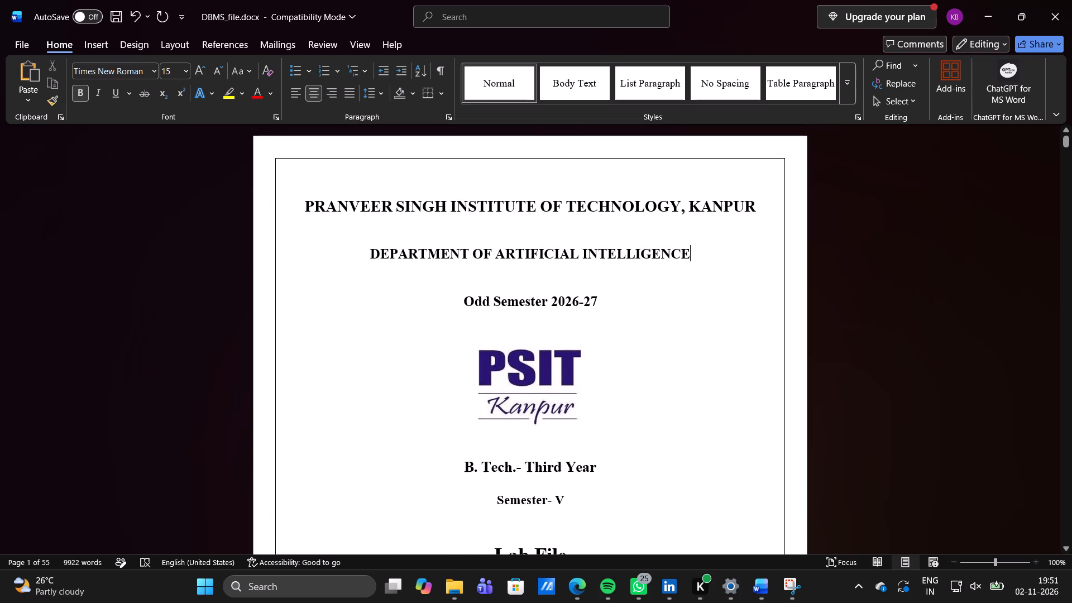
Save the edited DBMS_file.docx document.
{"action": "key", "text": "ctrl+s"}
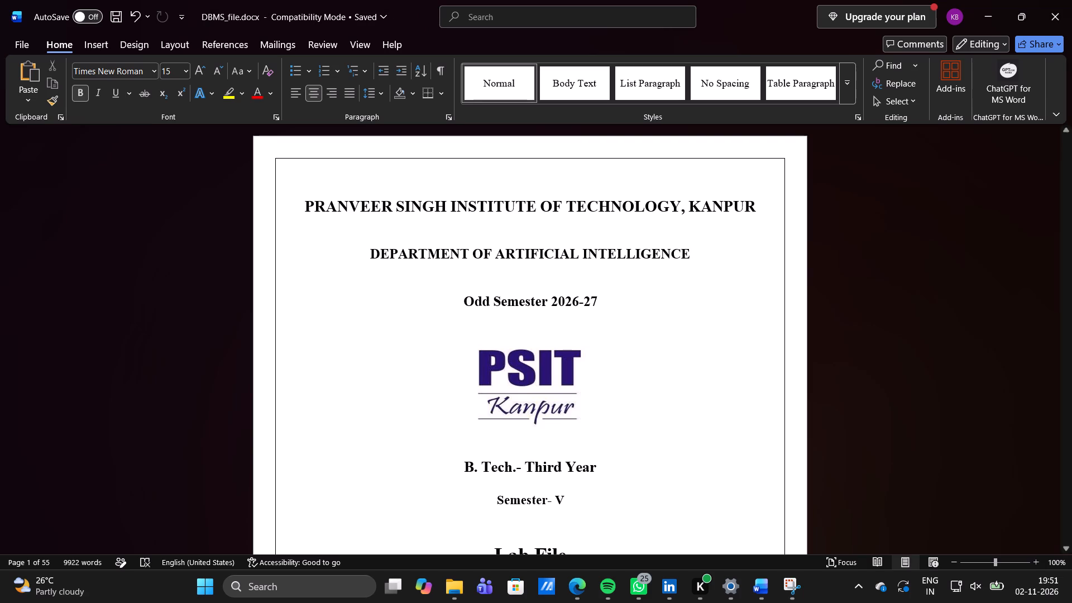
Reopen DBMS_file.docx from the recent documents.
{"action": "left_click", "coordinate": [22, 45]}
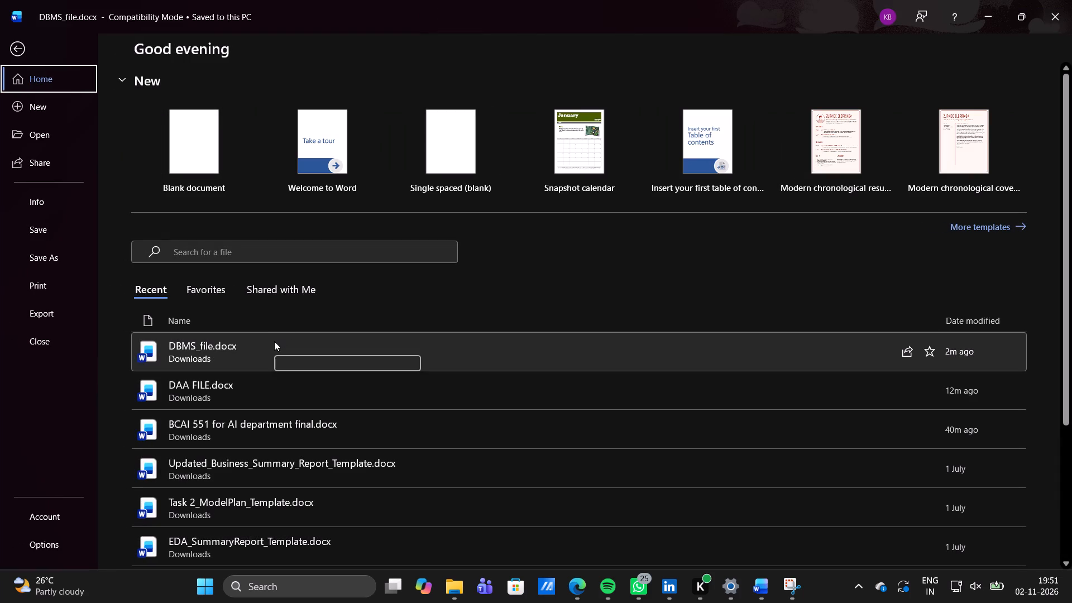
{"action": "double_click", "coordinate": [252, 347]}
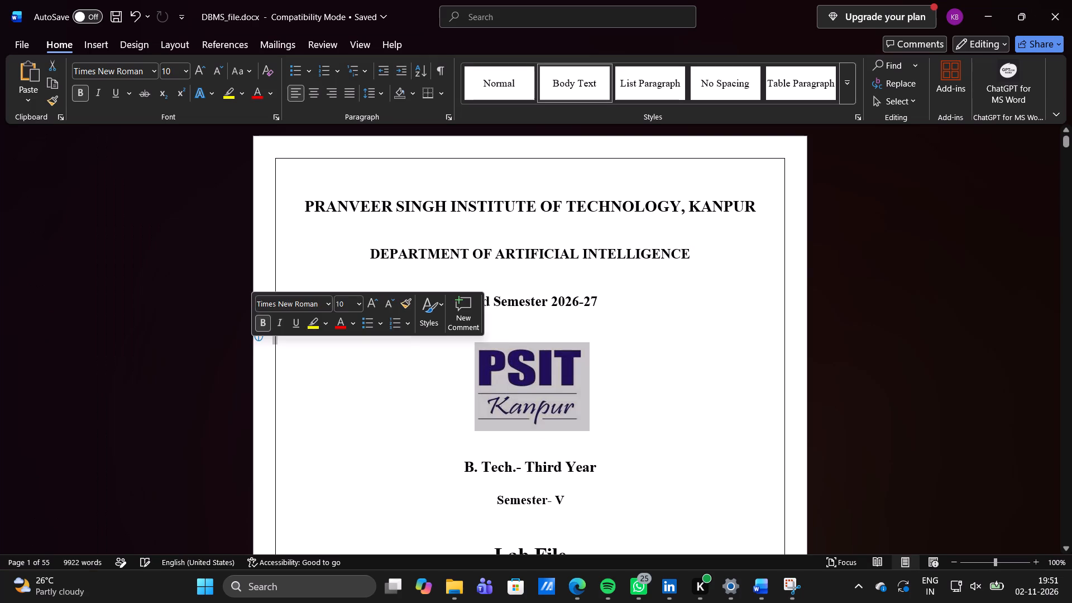
Print the whole DBMS lab file with Microsoft Print to PDF, saving it to the Desktop as DBMS_FINAL.
{"action": "left_click", "coordinate": [657, 437]}
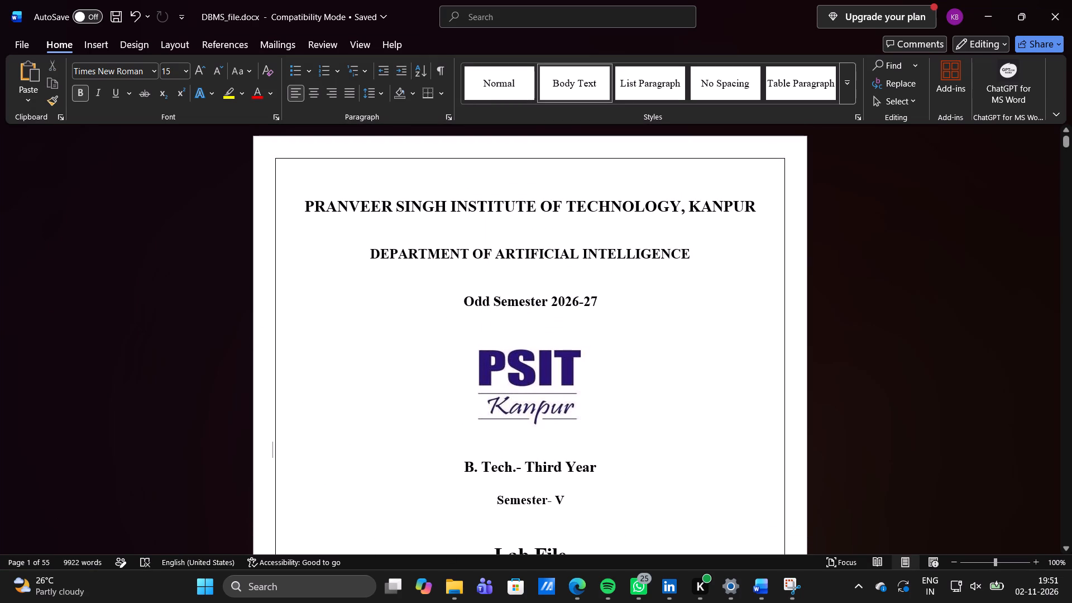
{"action": "key", "text": "ctrl+p"}
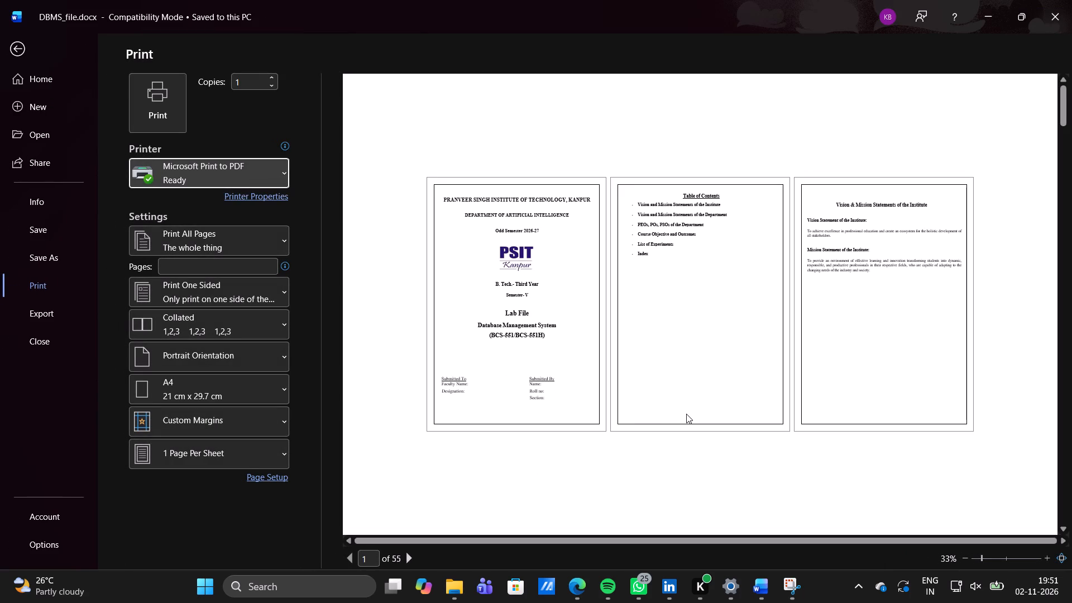
{"action": "left_click", "coordinate": [133, 113]}
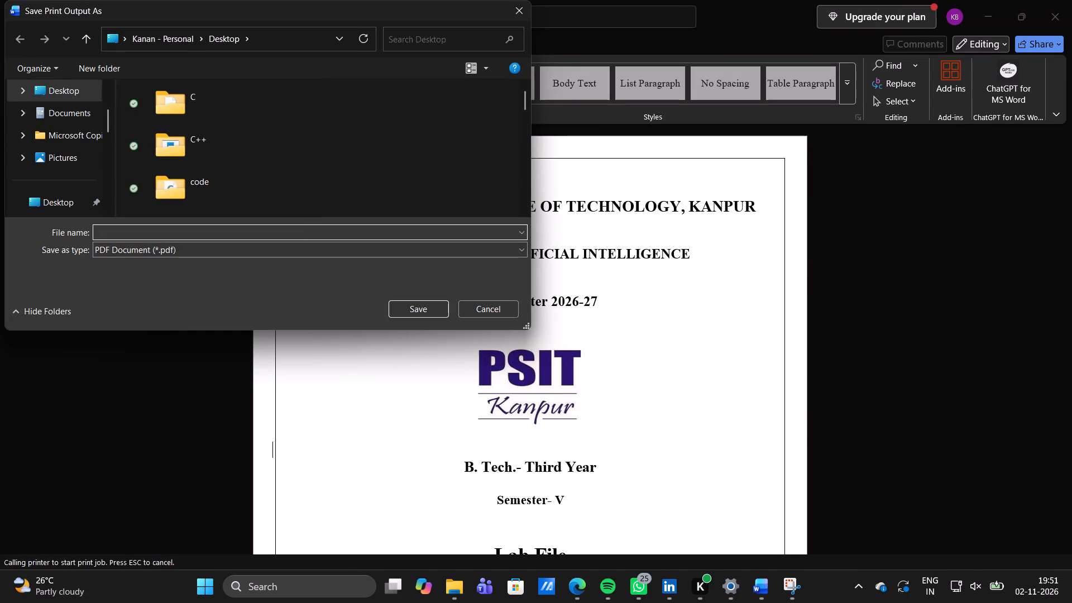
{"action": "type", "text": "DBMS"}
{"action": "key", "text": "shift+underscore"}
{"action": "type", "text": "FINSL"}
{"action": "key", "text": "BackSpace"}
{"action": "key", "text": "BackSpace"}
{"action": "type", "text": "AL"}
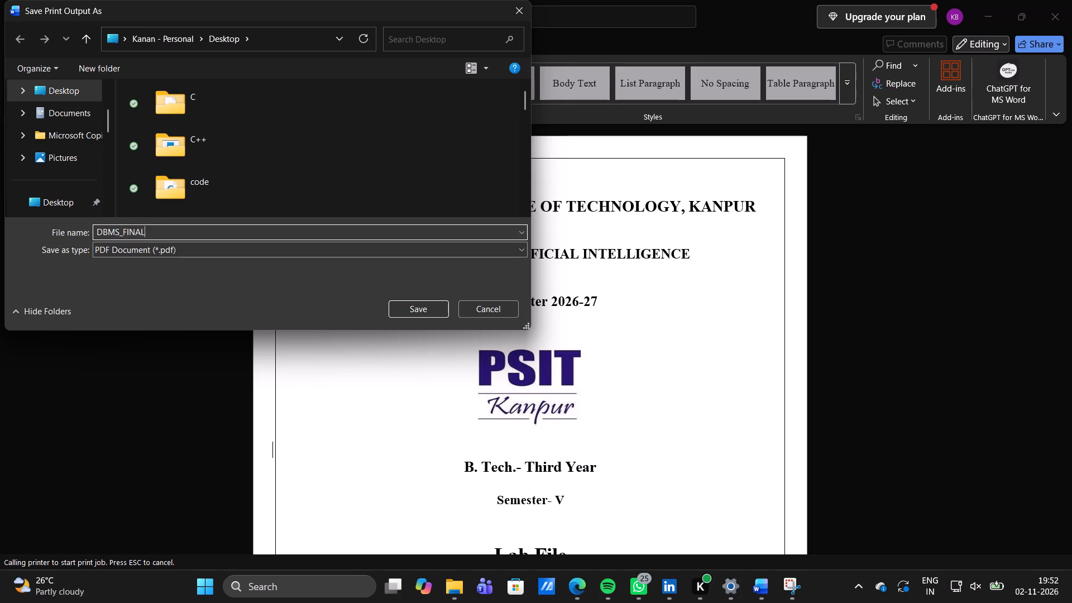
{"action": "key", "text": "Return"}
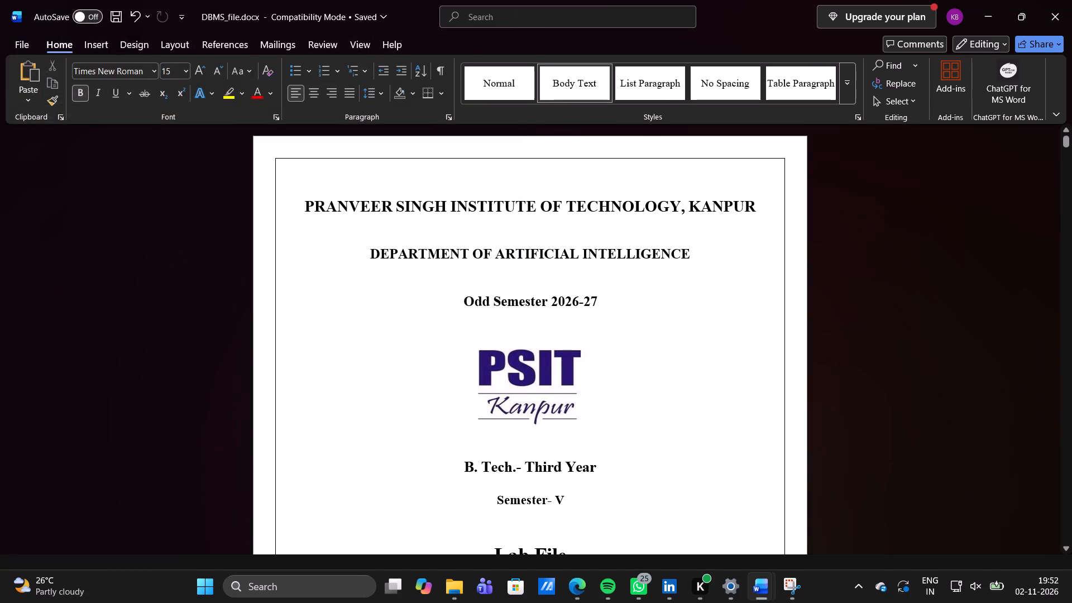